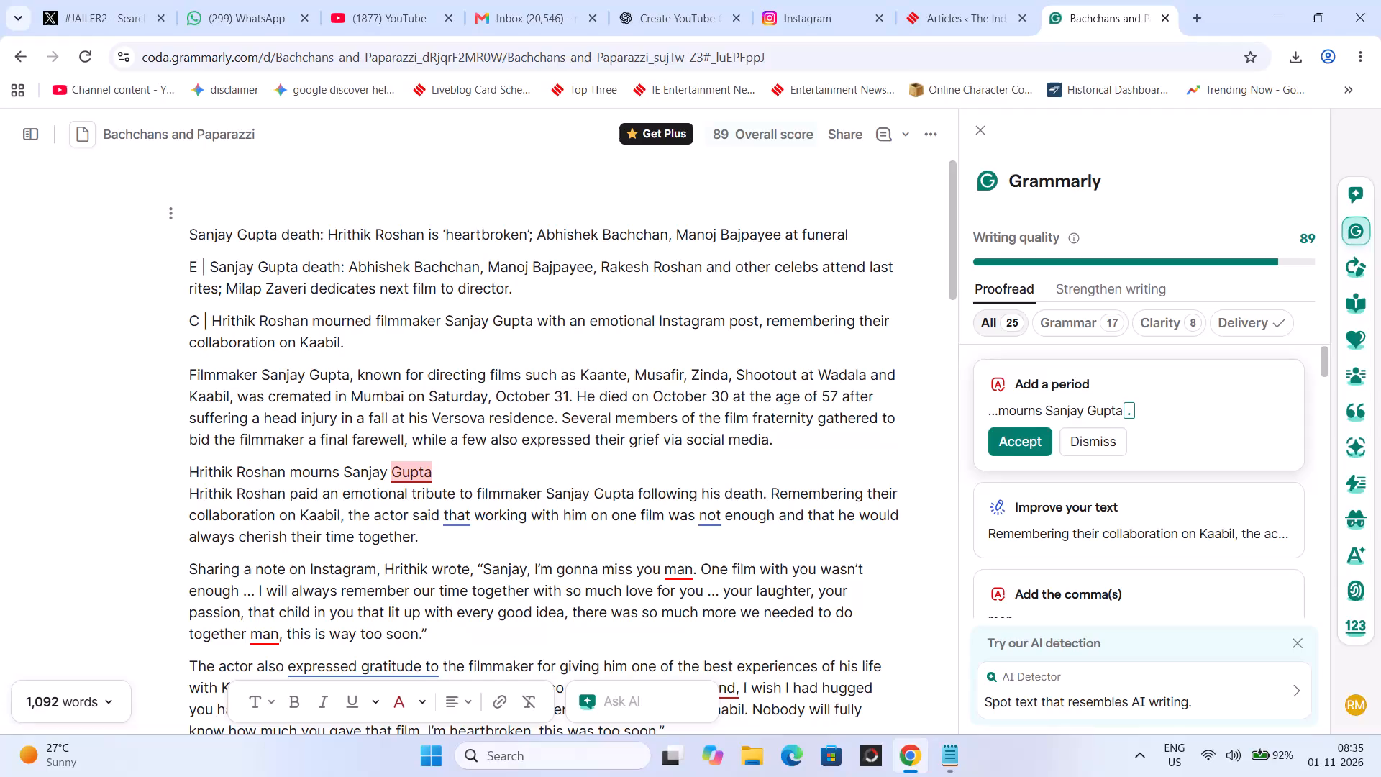
Replace "death" in the headline with "fauneral".
left_click_drag(286, 236, 315, 236)
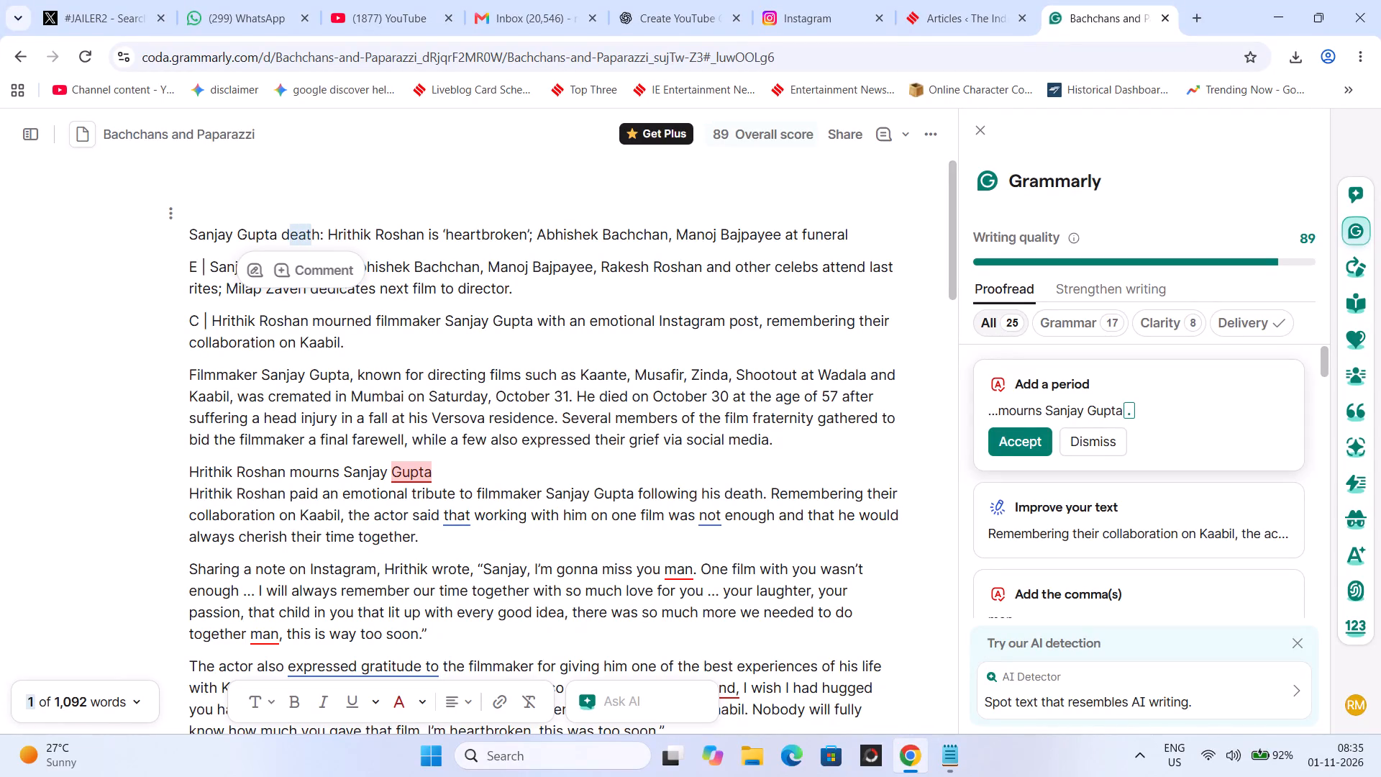
left_click_drag(315, 236, 322, 240)
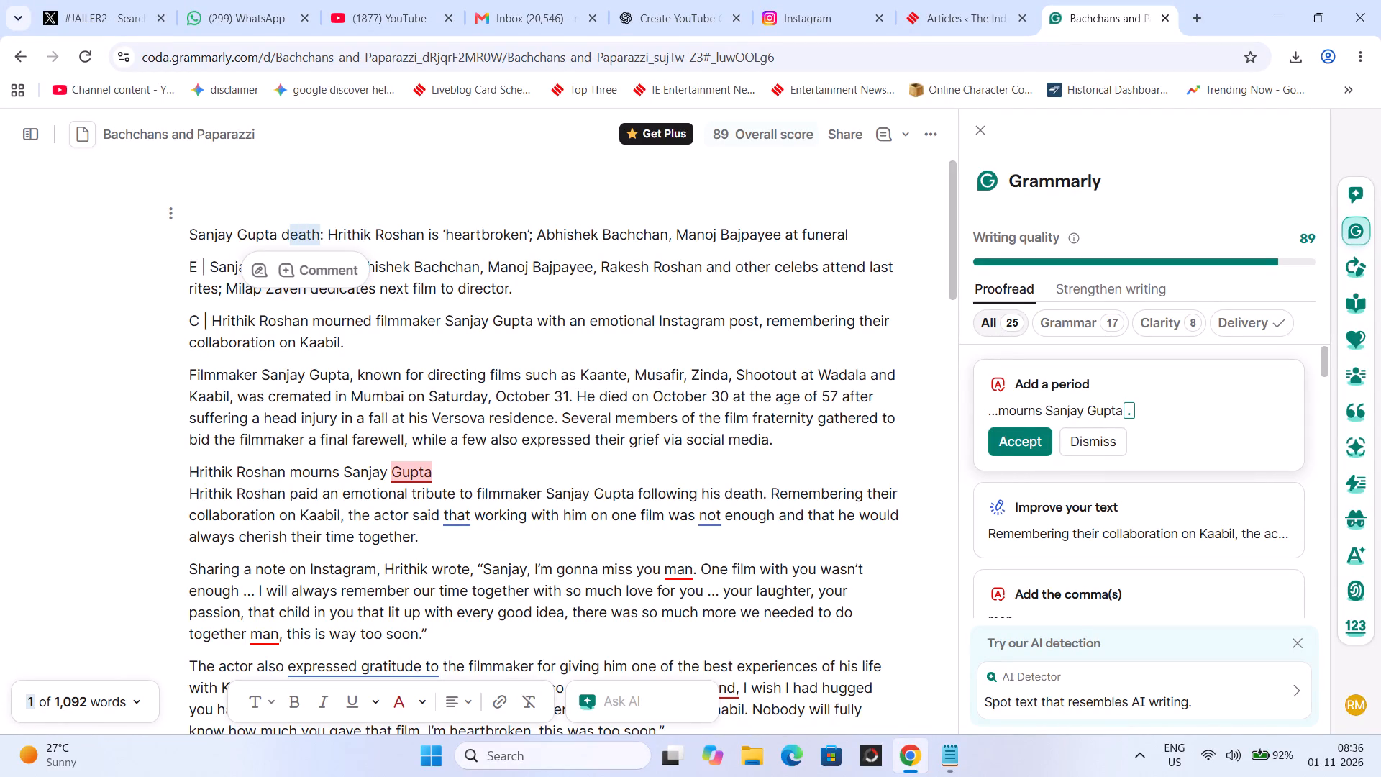
key("BackSpace")
key("BackSpace")
type("fauneral")
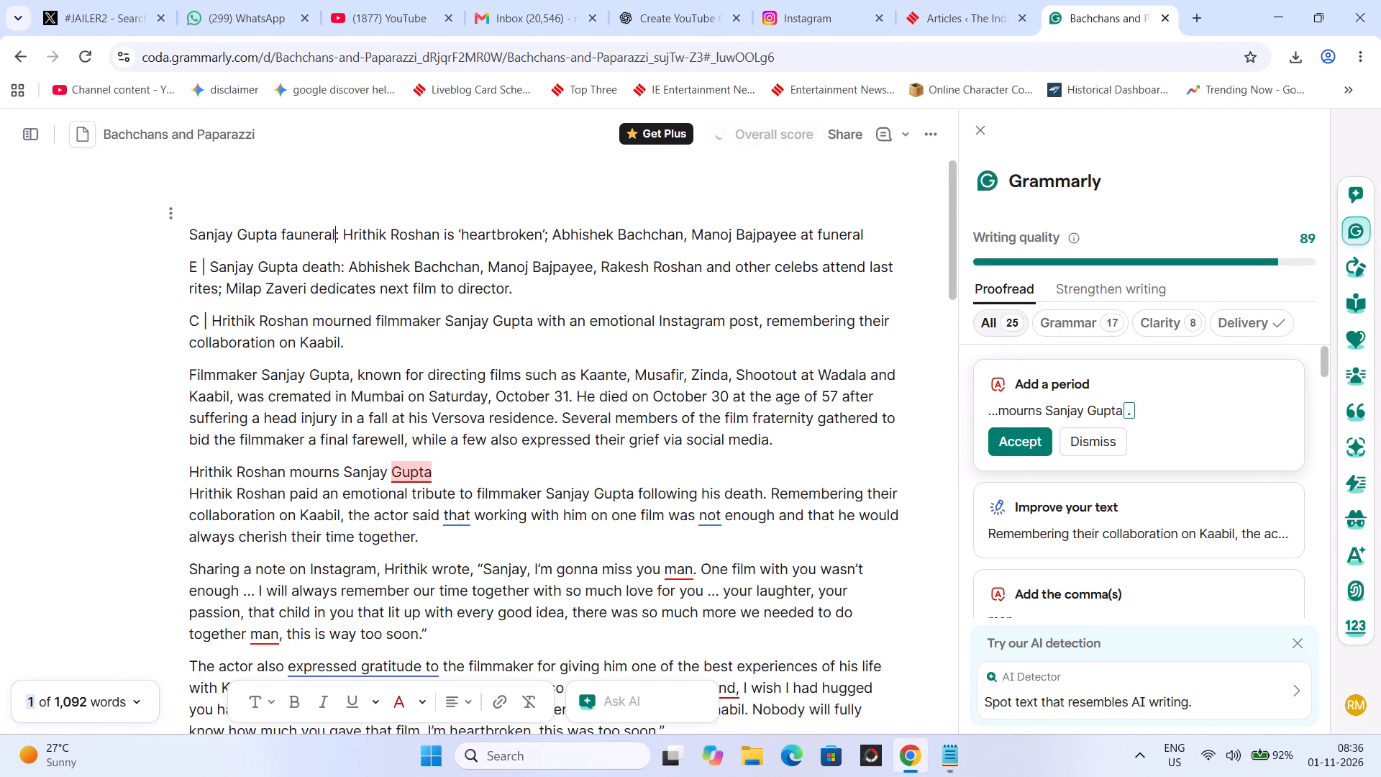
Move "Abhishek Bachchan, Manoj Bajpayee" to just after the headline's colon and add "attend last rites," before "Hrithik Roshan".
left_click_drag(555, 228, 569, 227)
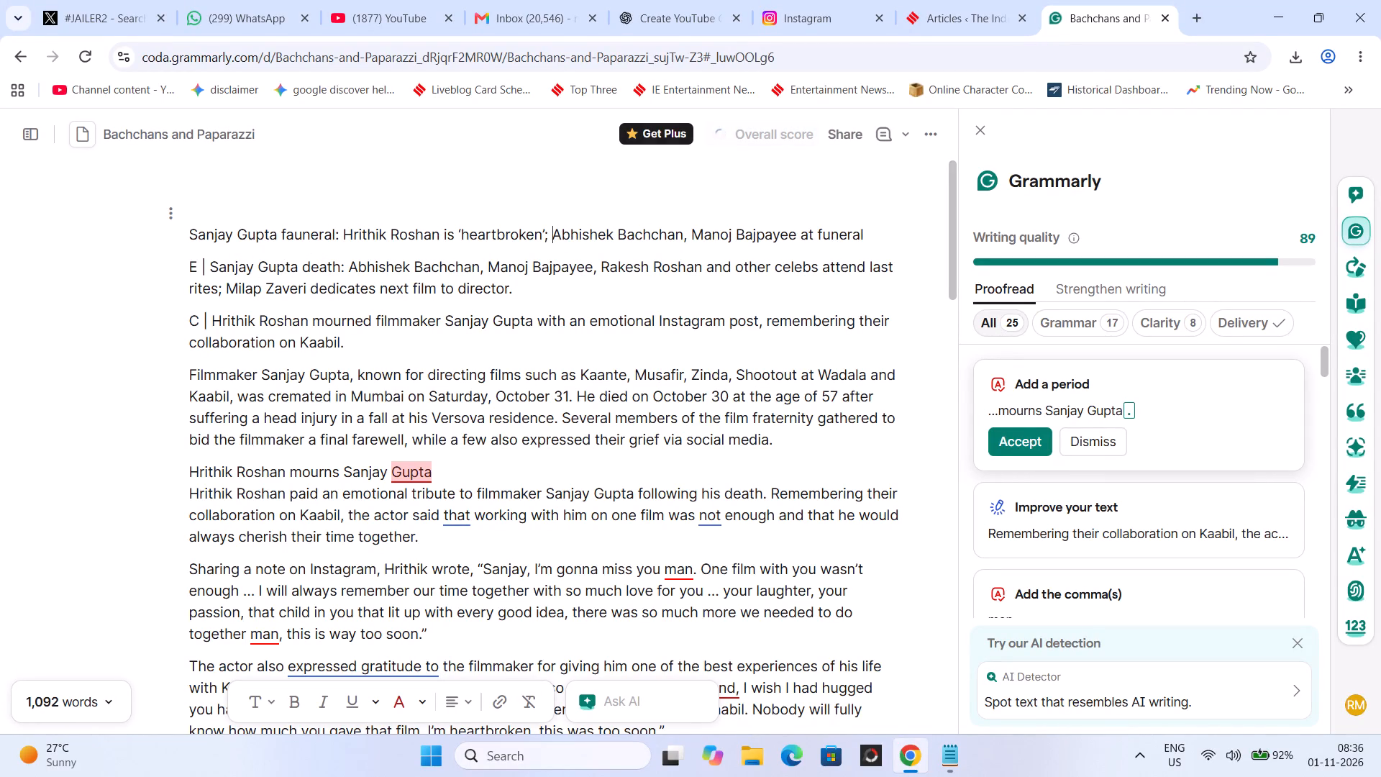
left_click_drag(569, 227, 796, 237)
key("ctrl+x")
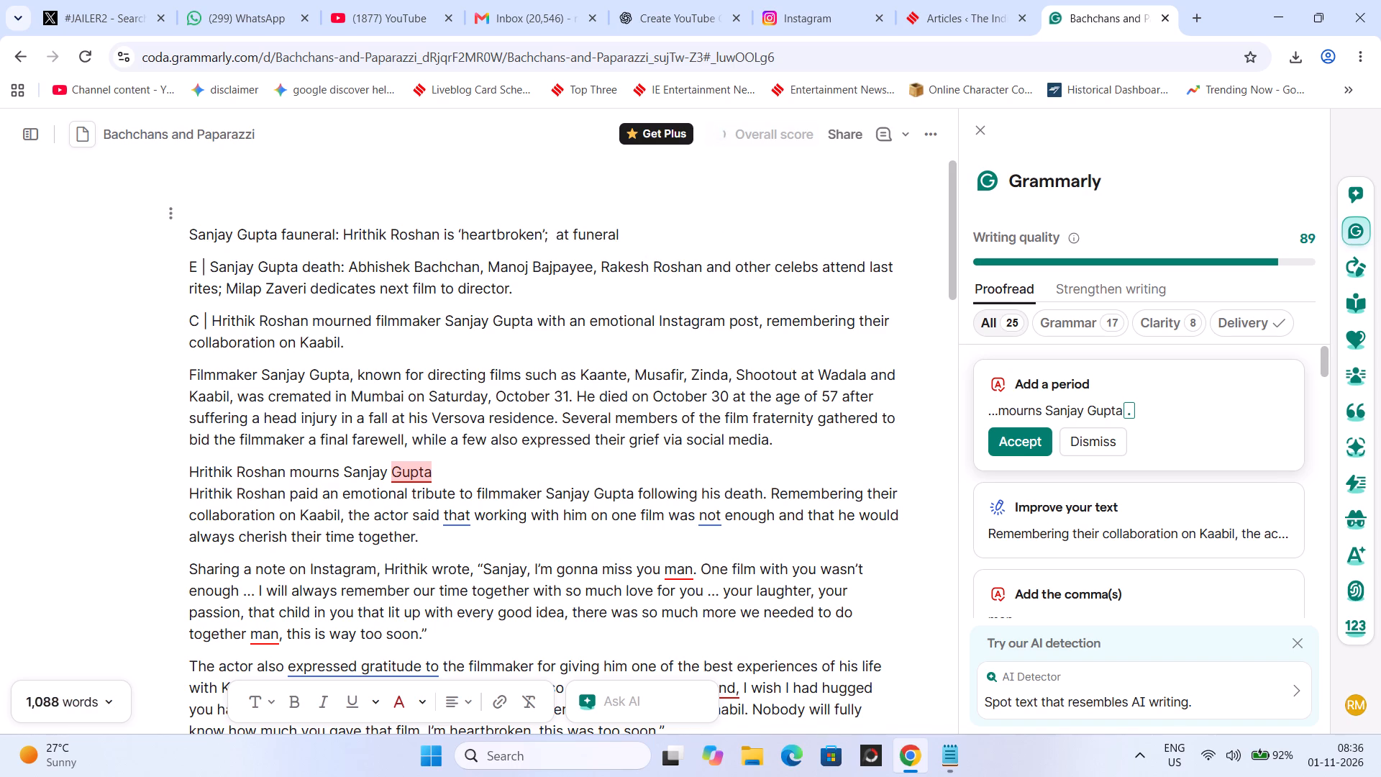
left_click(341, 231)
key("ctrl+v")
key("space")
type("attends")
key("space")
key("BackSpace")
key("BackSpace")
key("space")
type("last rites,")
key("space")
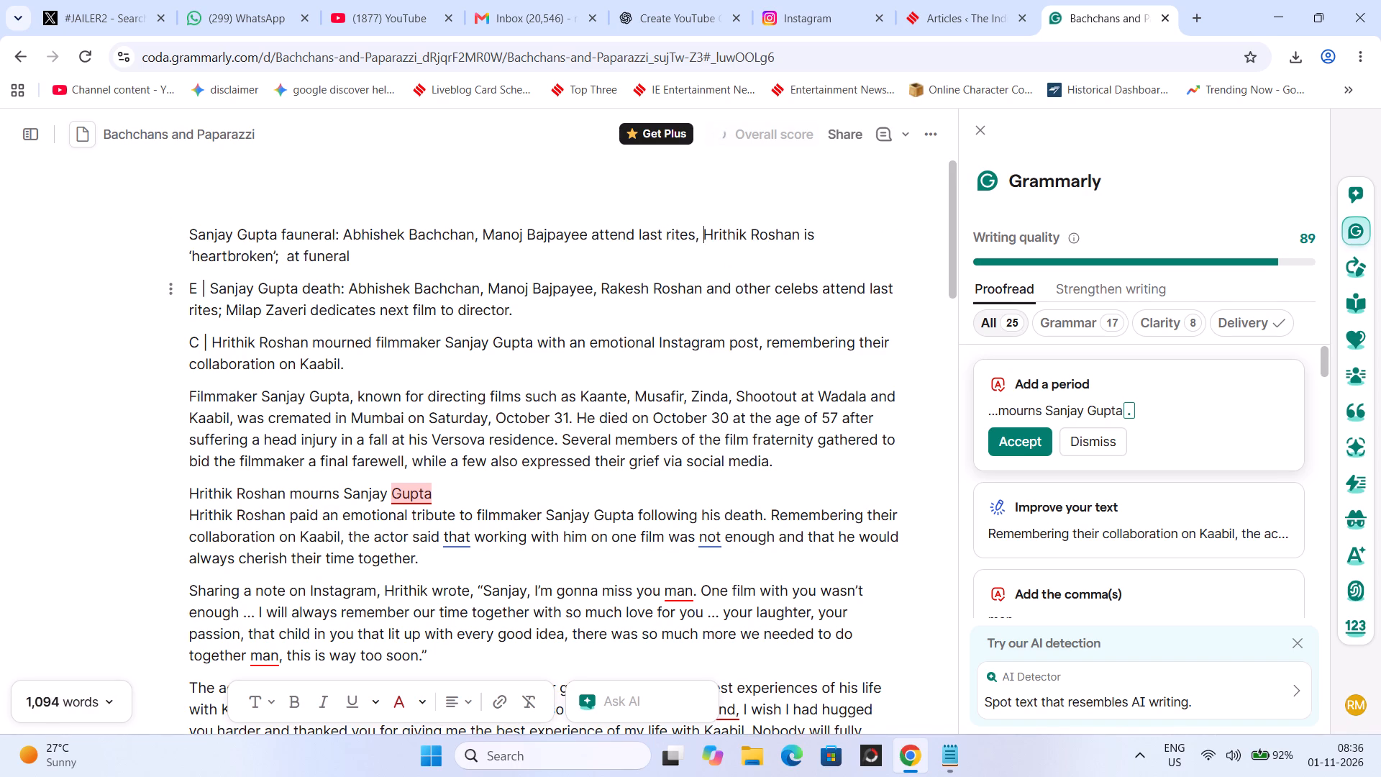
Delete the leftover "; at funeral" so the headline ends with 'heartbroken'.
key("Down")
key("BackSpace")
key("BackSpace")
key("BackSpace")
key("BackSpace")
key("BackSpace")
key("BackSpace")
key("BackSpace")
key("BackSpace")
key("BackSpace")
key("BackSpace")
key("BackSpace")
key("BackSpace")
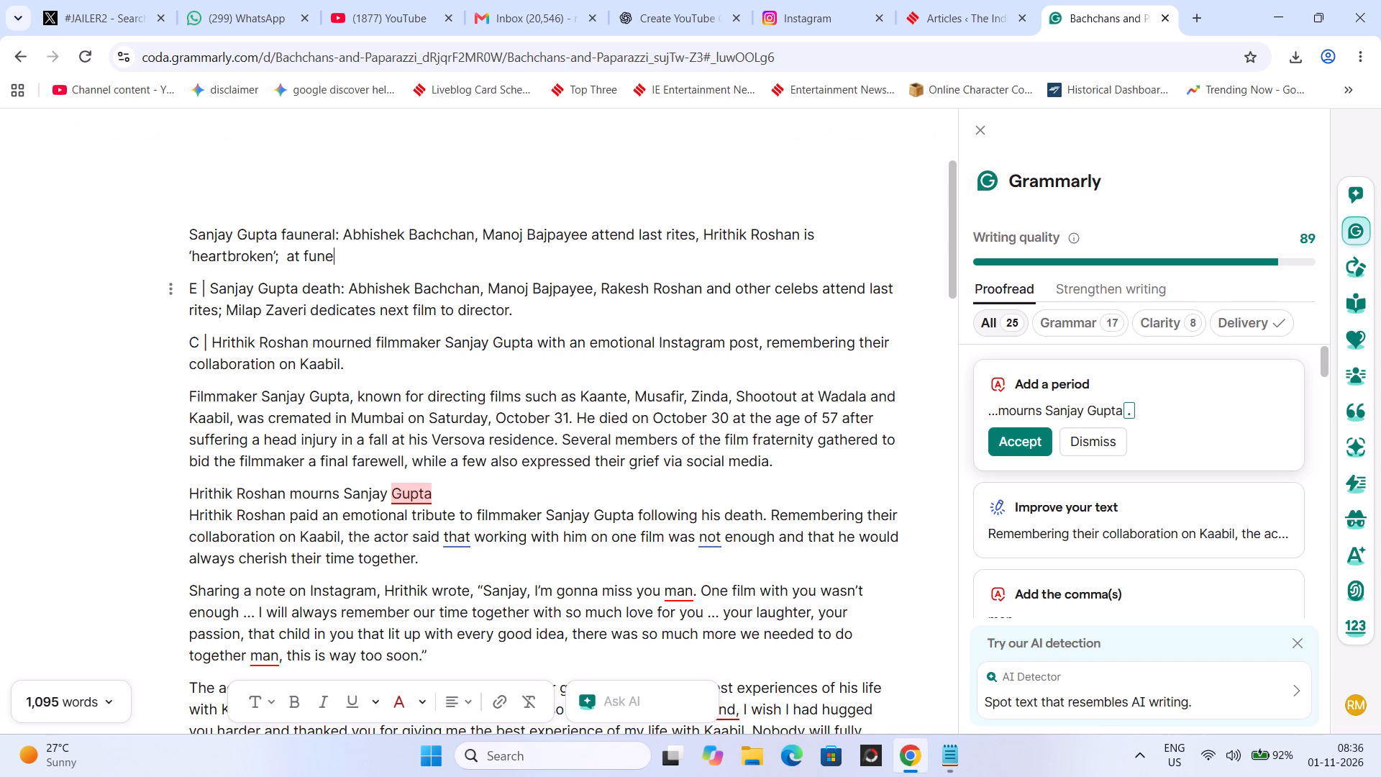
key("BackSpace")
Change "celebs" to "celebrities" in the line starting with "E |".
key("Right")
key("Right")
key("Right")
key("Right")
key("Right")
key("Right")
key("Right")
key("Right")
key("Right")
key("Right")
key("Right")
key("Right")
key("Right")
key("Right")
key("Right")
key("Right")
key("Right")
key("Right")
key("Right")
key("Right")
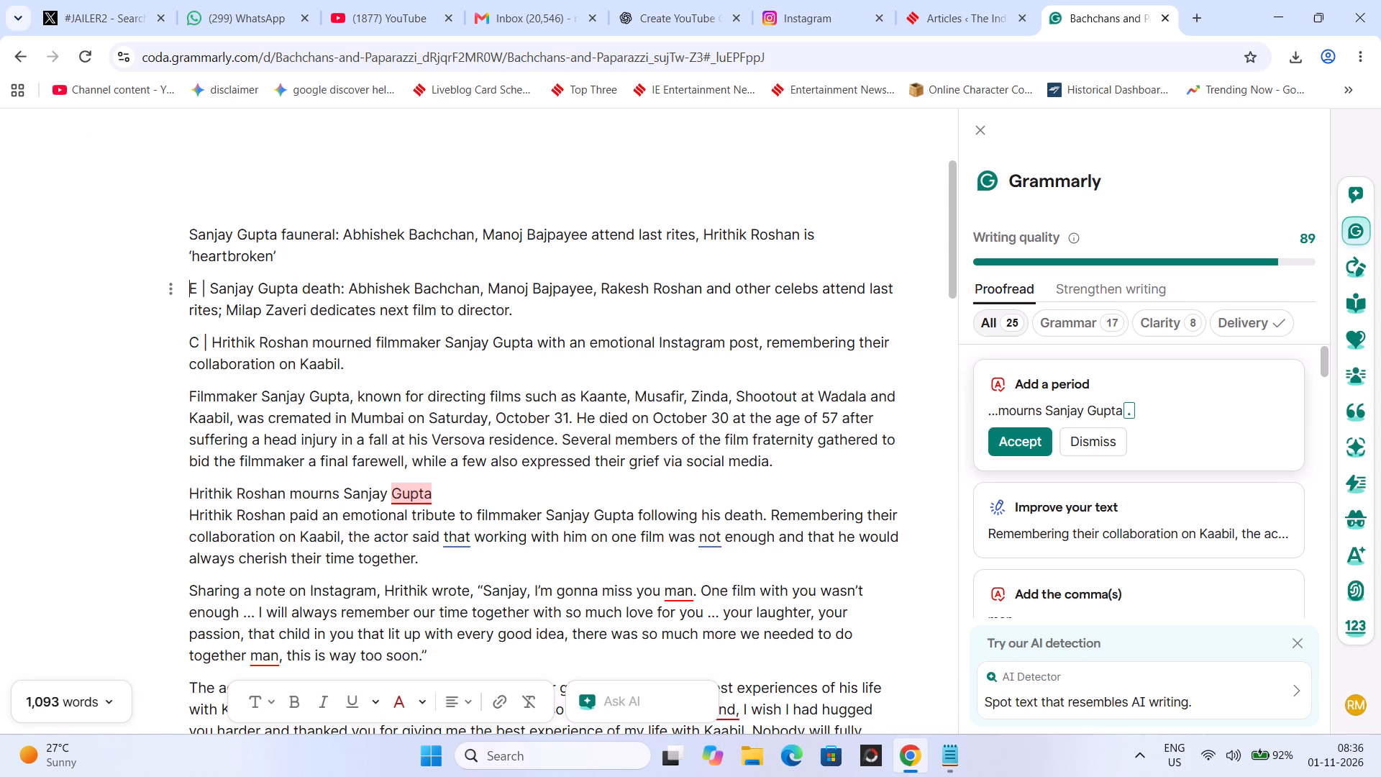
key("Left")
key("Left")
key("Left")
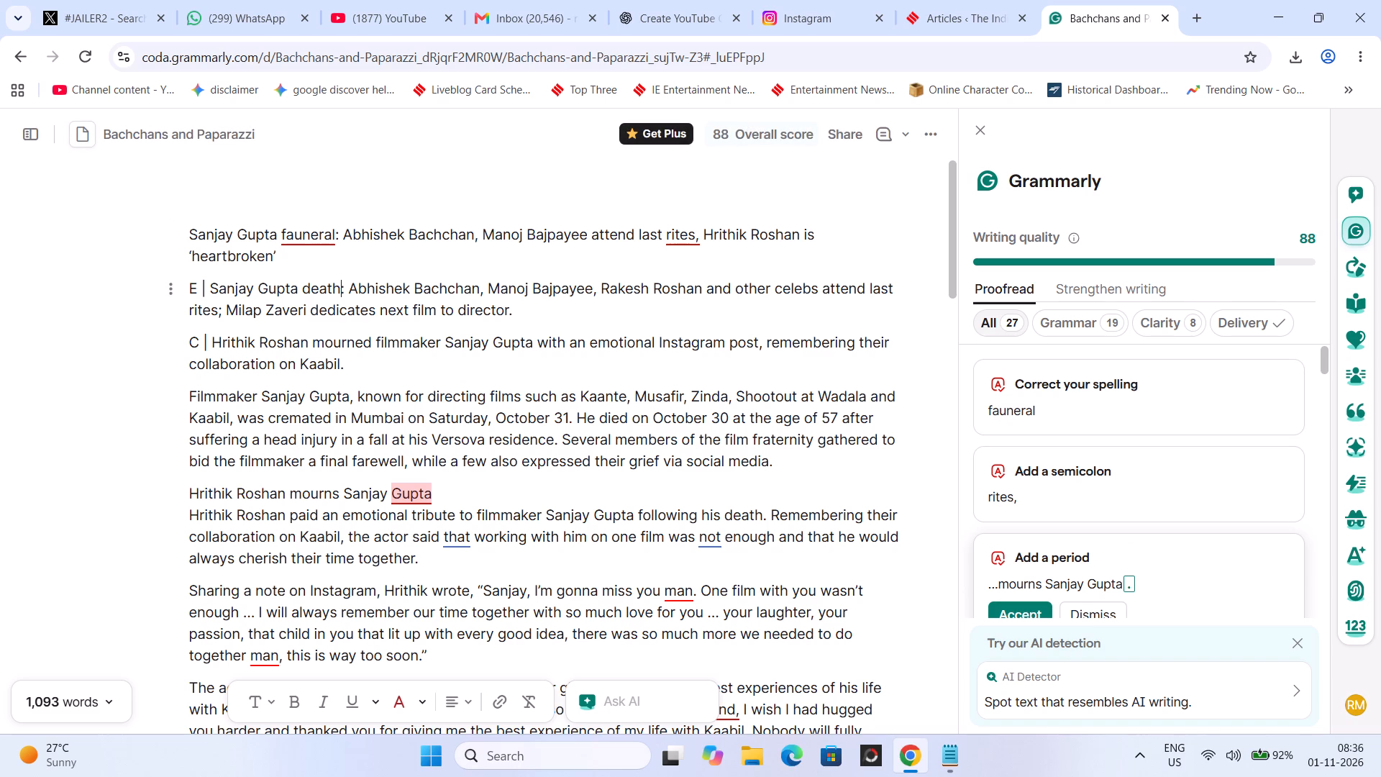
left_click_drag(814, 292, 824, 292)
type("rities")
key("space")
Change "attend last rites" to "attended the last rites" in the E line.
key("Right")
key("Right")
key("Right")
key("Right")
key("Right")
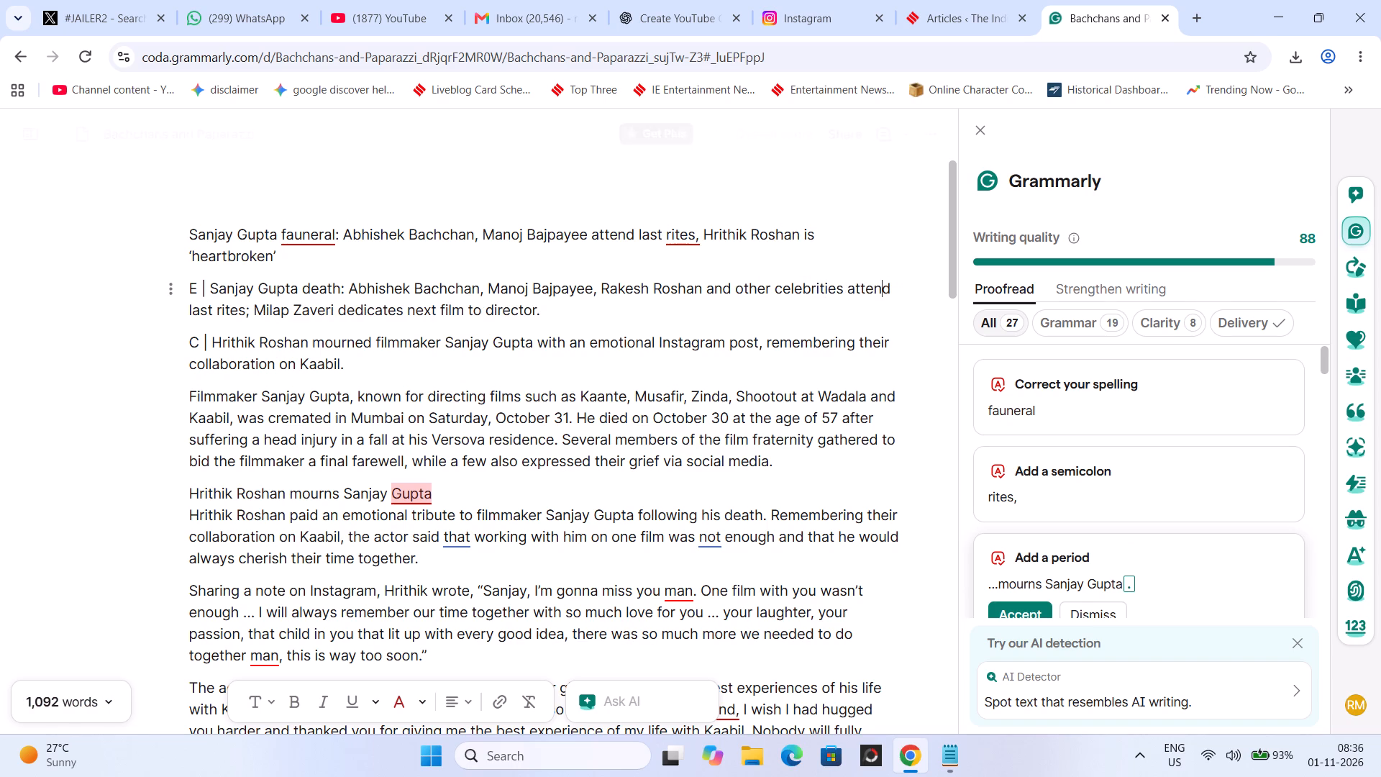
key("Right")
type("ed")
key("Right")
type("the")
key("space")
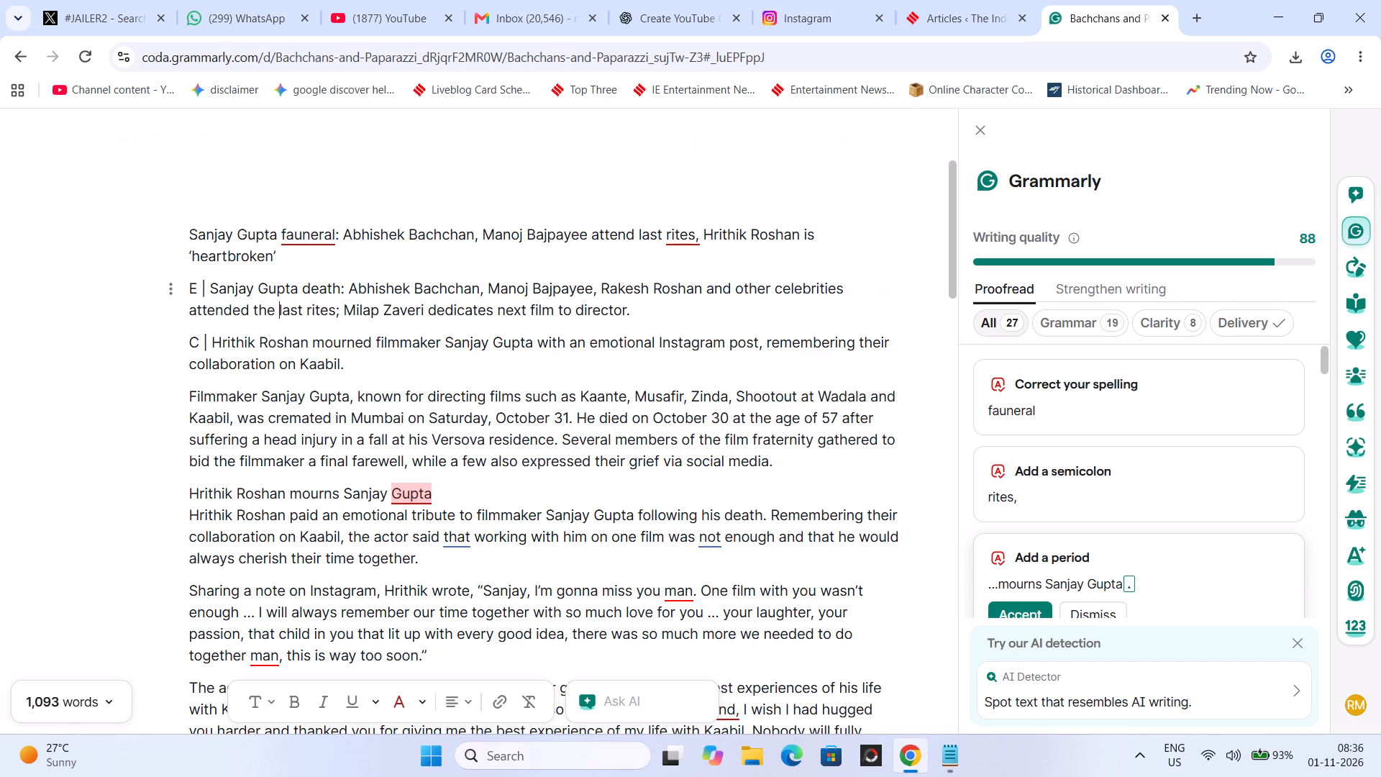
Add "of filmmaker" after "last rites" in the E line.
key("Right")
key("Right")
key("Right")
key("Right")
key("Right")
key("Right")
key("Right")
key("Right")
key("Right")
key("Right")
key("space")
type("of filmmaker")
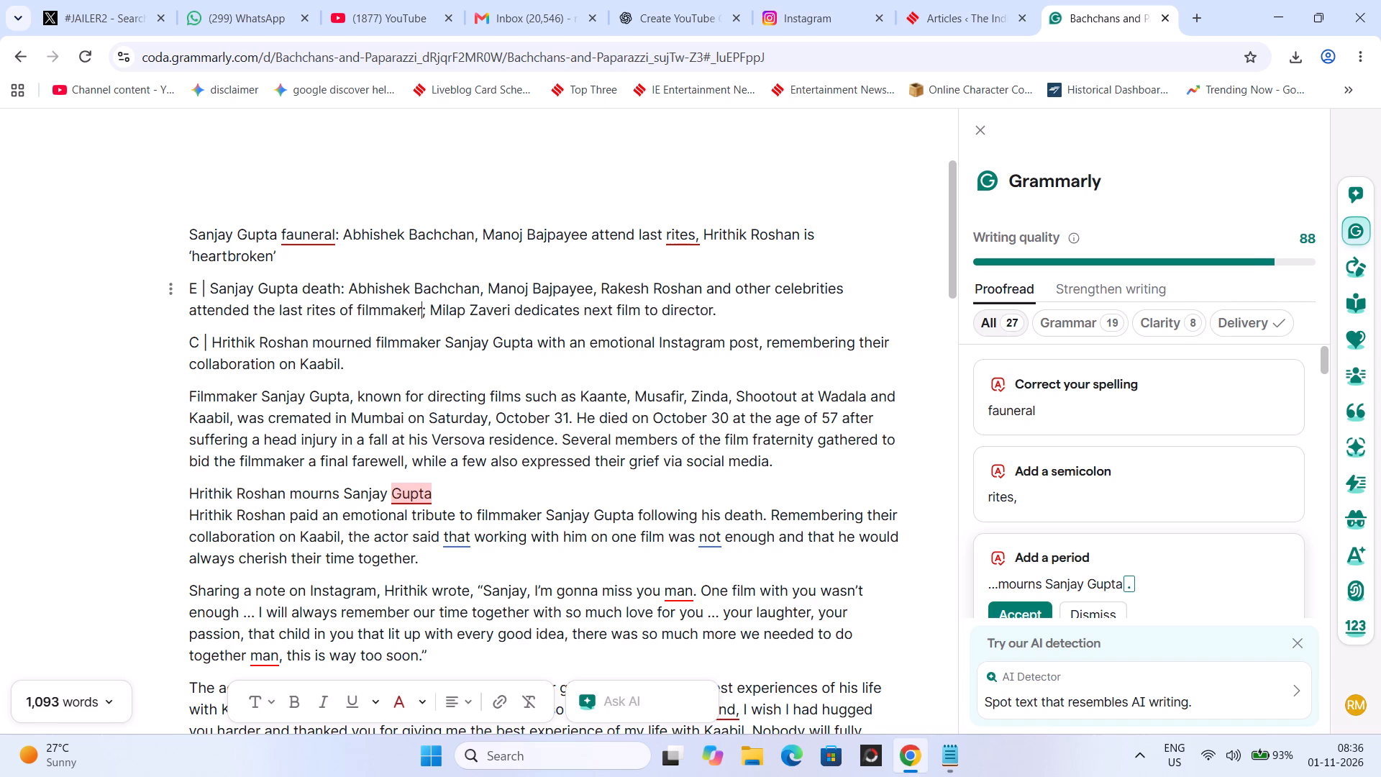
key("space")
Replace "; Milap Zaveri dedicates next film to director" in the E line with "Sanjay Gupta".
key("Delete")
key("Delete")
key("Delete")
key("Delete")
key("Delete")
key("Delete")
key("Delete")
key("Delete")
key("Delete")
key("Delete")
key("Delete")
key("Delete")
key("Delete")
key("Delete")
key("Delete")
key("Delete")
key("Delete")
key("Delete")
key("Delete")
key("Delete")
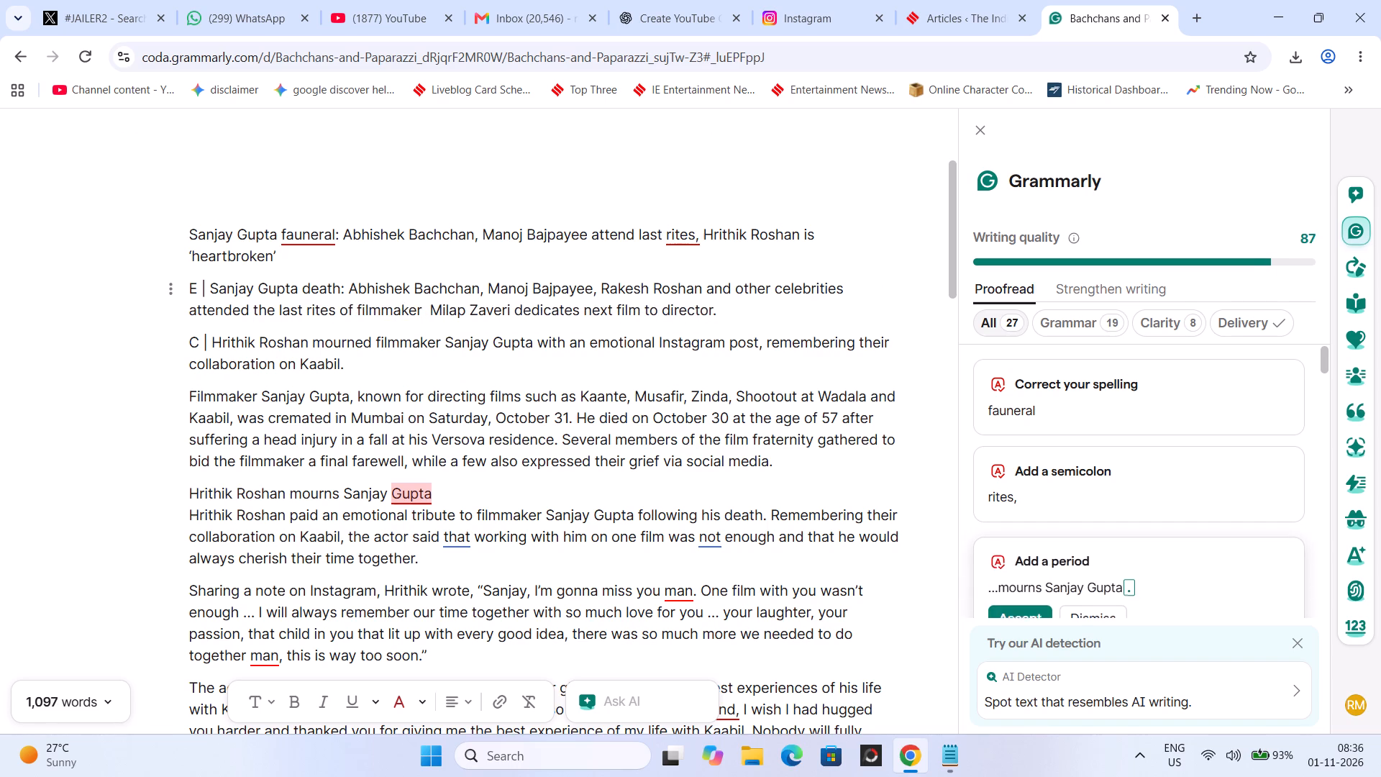
key("Delete")
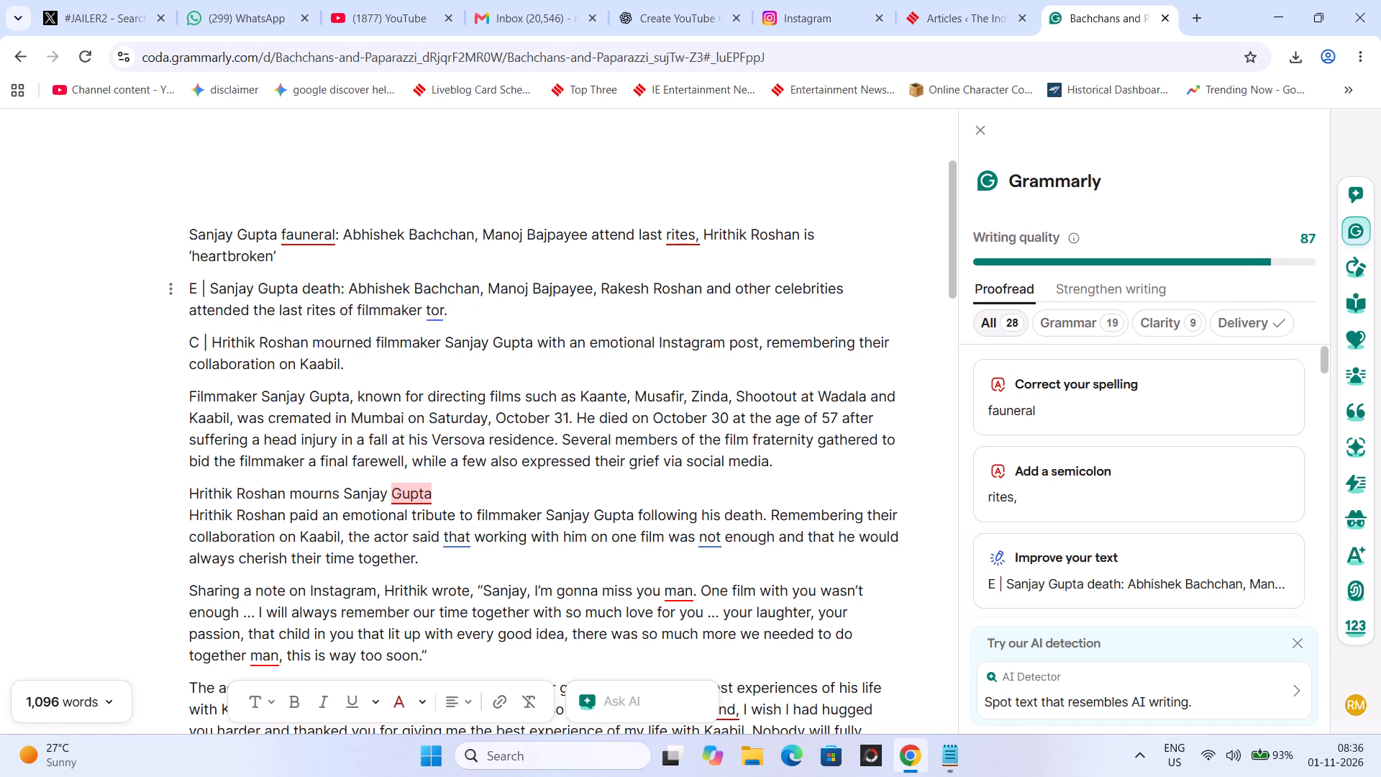
key("Delete")
key("Delete")
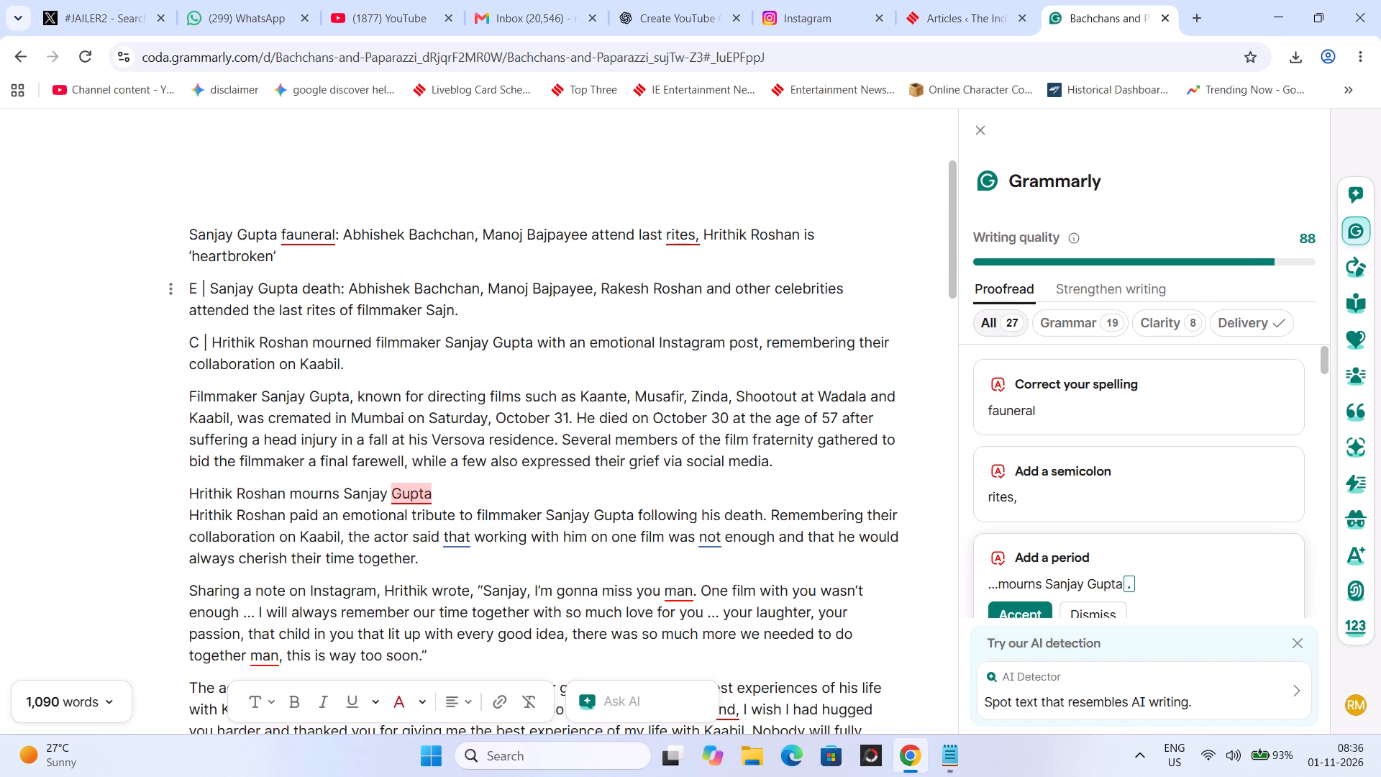
key("BackSpace")
key("BackSpace")
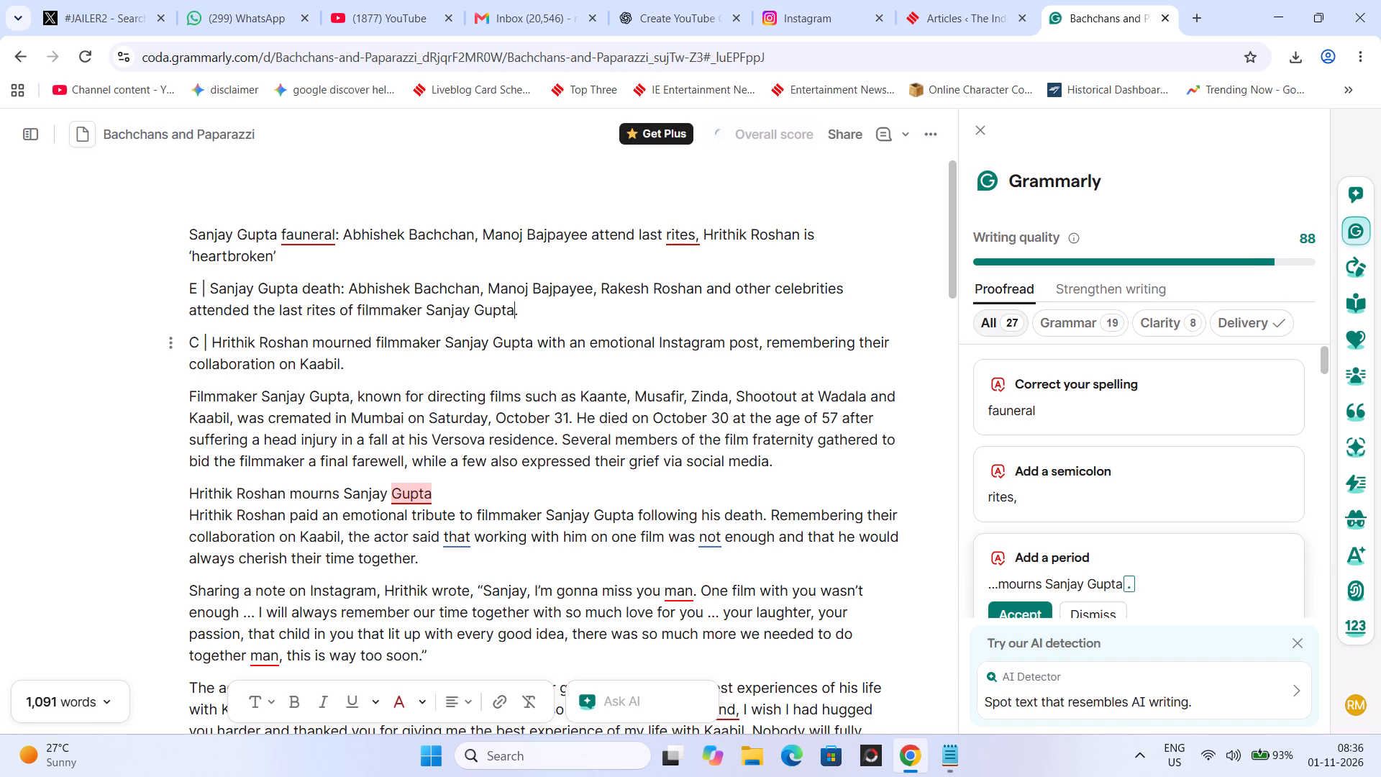
Replace "Hrithik Roshan mourned filmmaker" in the C line with "The who's who of Bollywood paid their last respects to".
left_click_drag(437, 343, 214, 335)
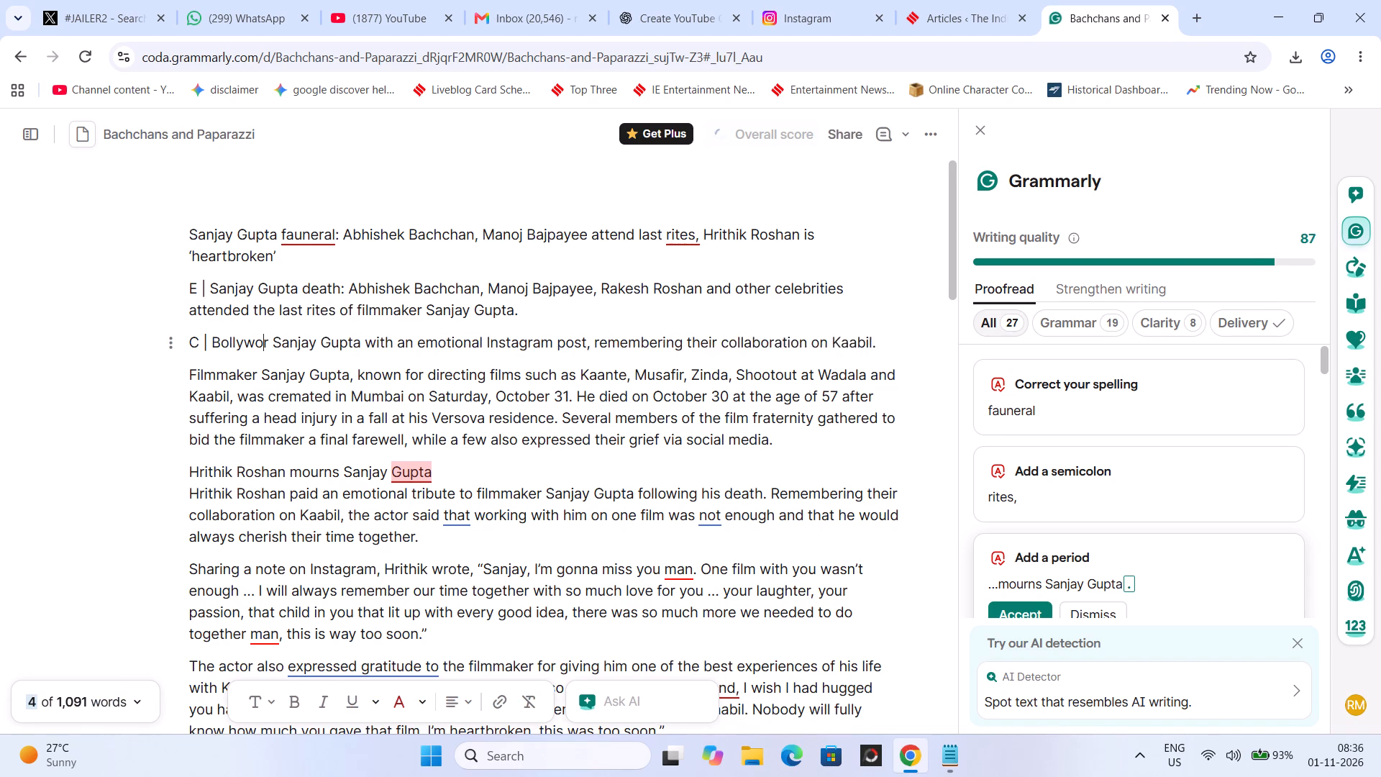
key("BackSpace")
key("BackSpace")
key("BackSpace")
key("BackSpace")
key("BackSpace")
key("BackSpace")
key("BackSpace")
key("BackSpace")
key("BackSpace")
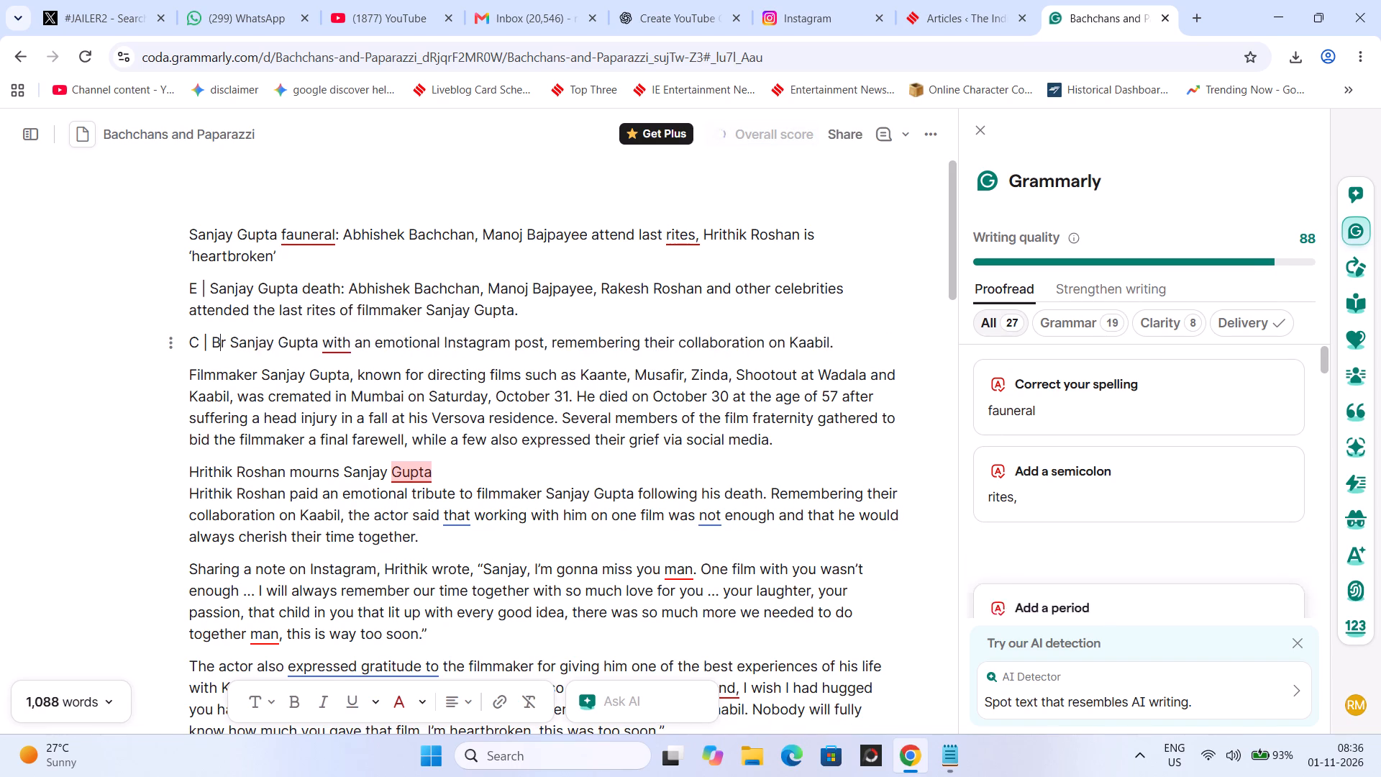
key("t")
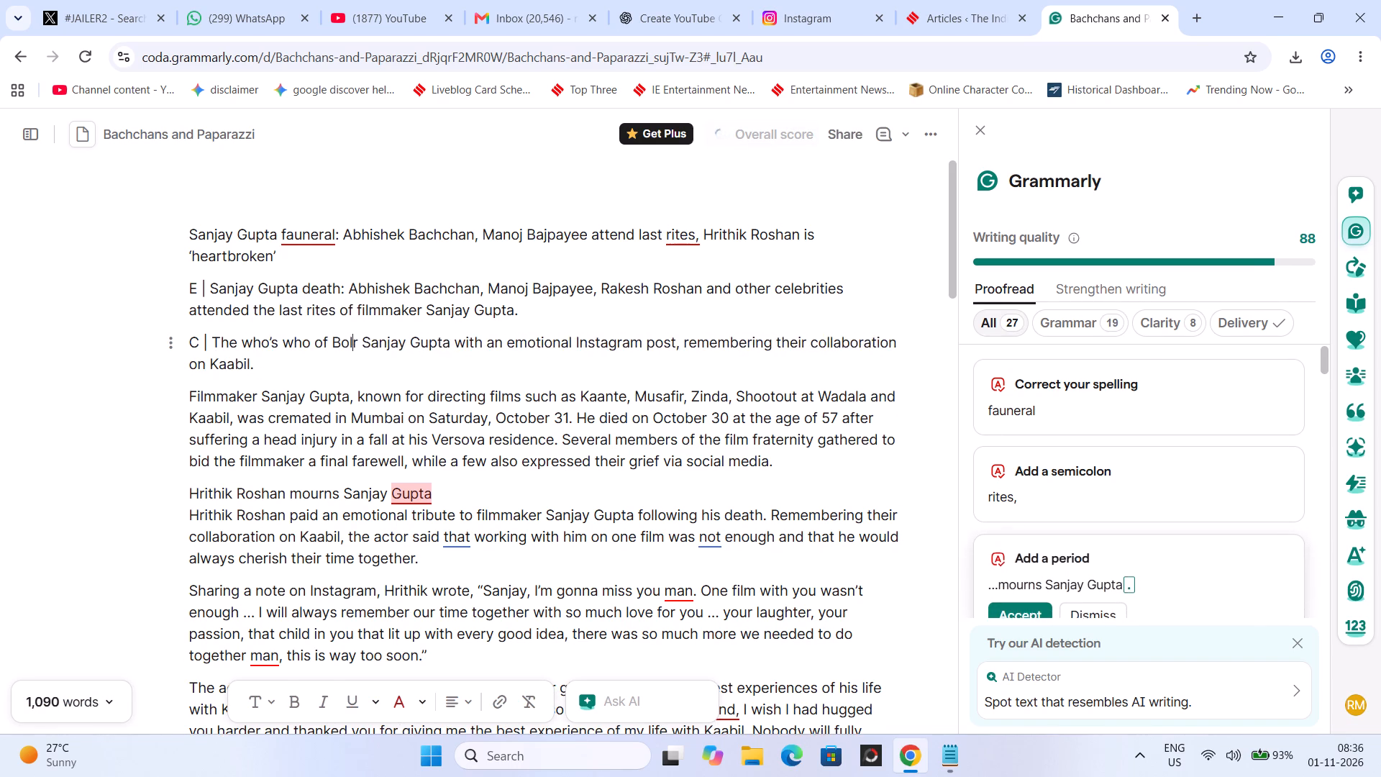
key("BackSpace")
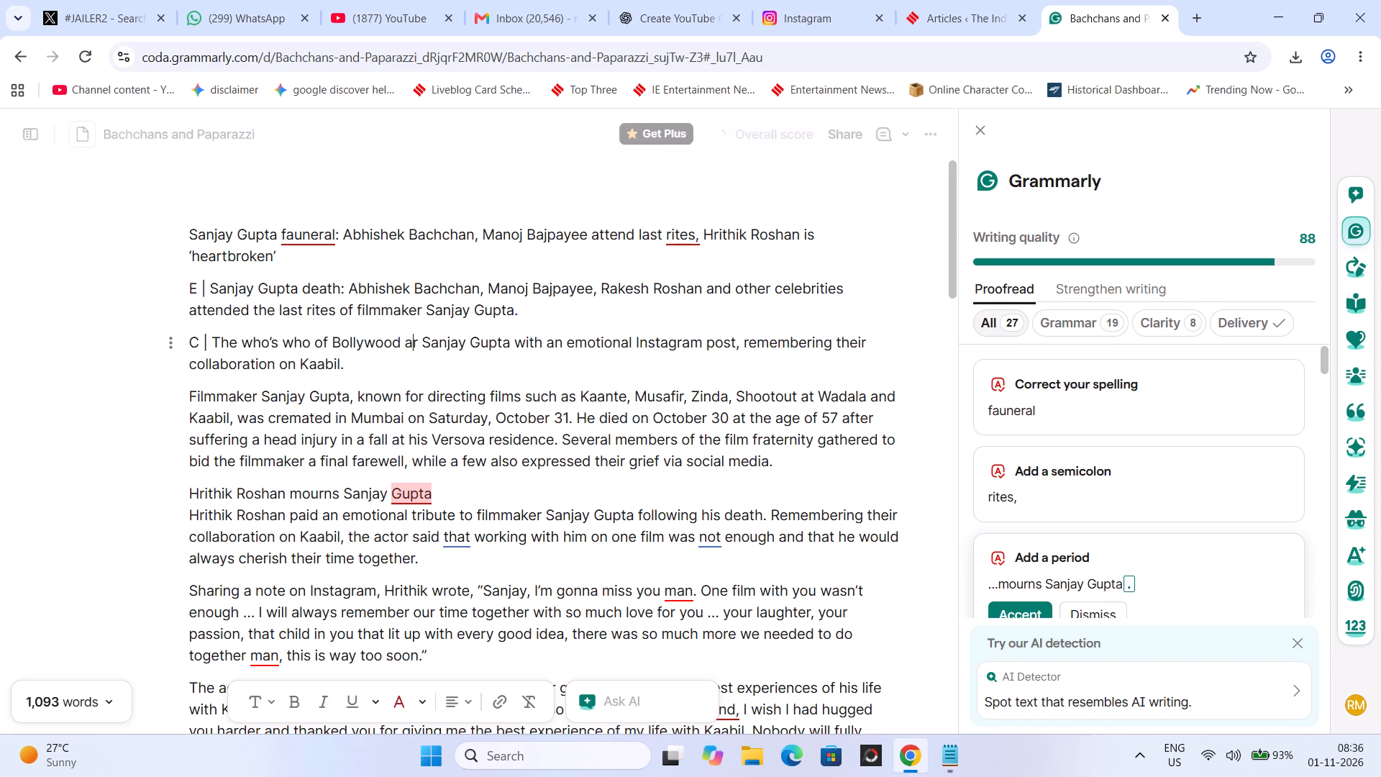
key("BackSpace")
type("paid their last respects to")
key("space")
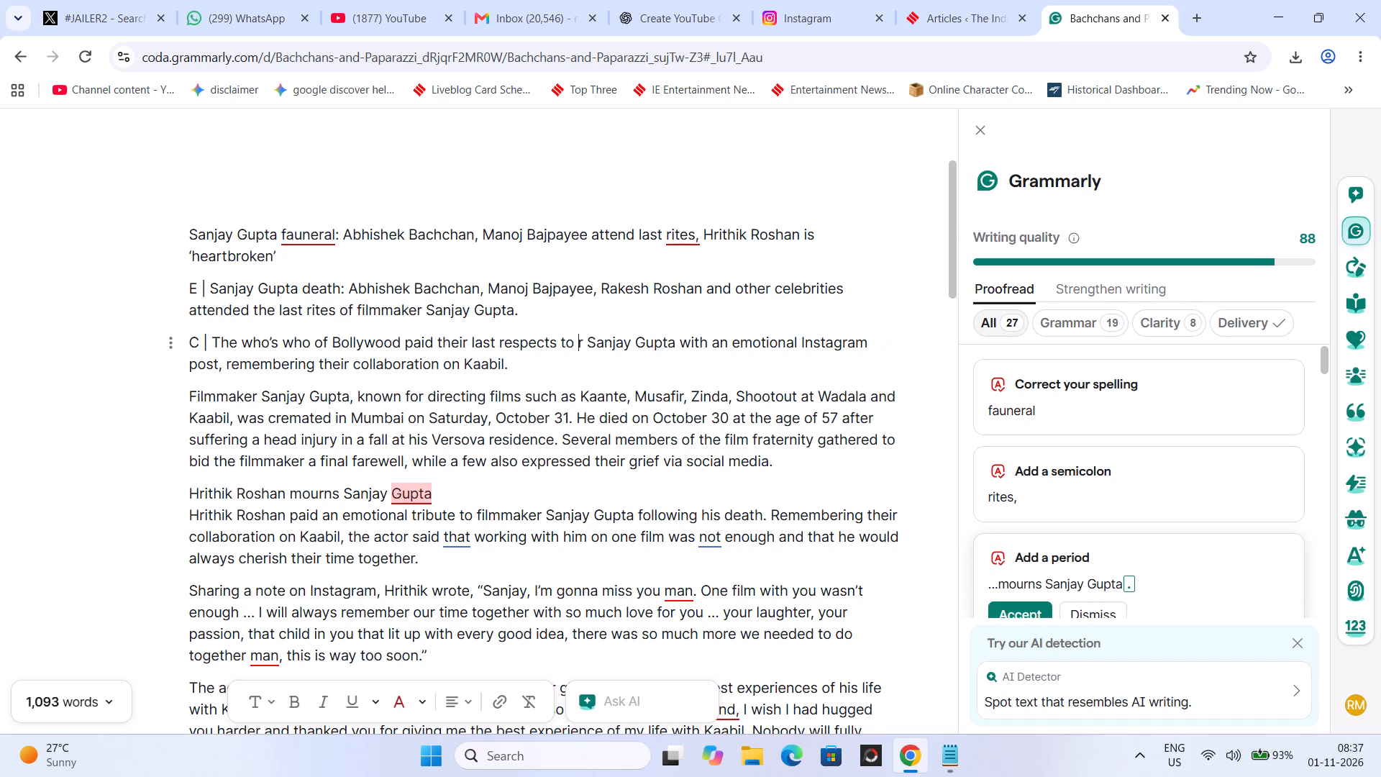
key("Delete")
key("Delete")
Delete "with an emotional Instagram post, remembering their collaboration on Kaabil" from the C line, keeping the final period.
key("Down")
key("Left")
key("BackSpace")
key("BackSpace")
key("BackSpace")
key("BackSpace")
key("BackSpace")
key("BackSpace")
key("BackSpace")
key("BackSpace")
key("BackSpace")
key("BackSpace")
key("BackSpace")
key("BackSpace")
key("BackSpace")
key("BackSpace")
key("BackSpace")
key("BackSpace")
key("BackSpace")
key("BackSpace")
key("BackSpace")
key("BackSpace")
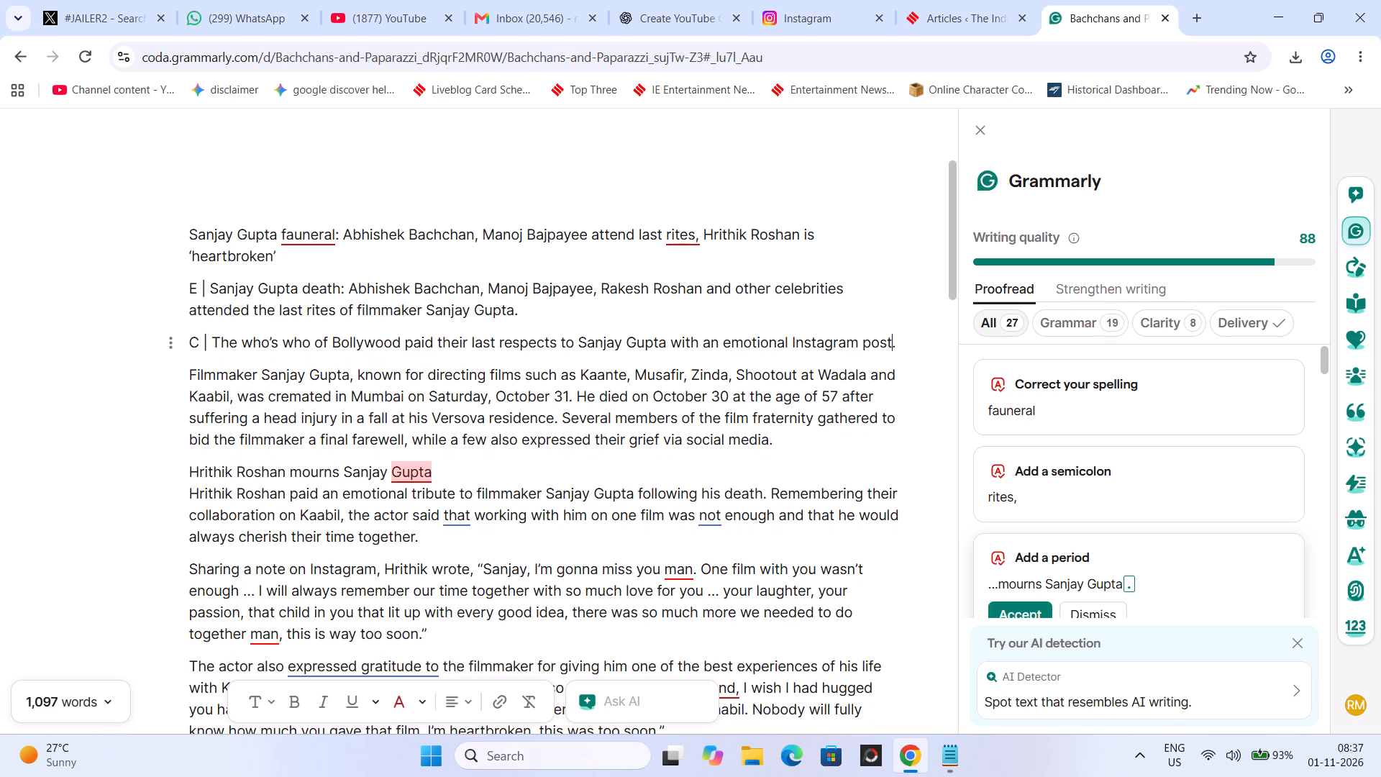
key("BackSpace")
key("BackSpace")
key("BackSpace")
key("BackSpace")
key("BackSpace")
key("BackSpace")
key("BackSpace")
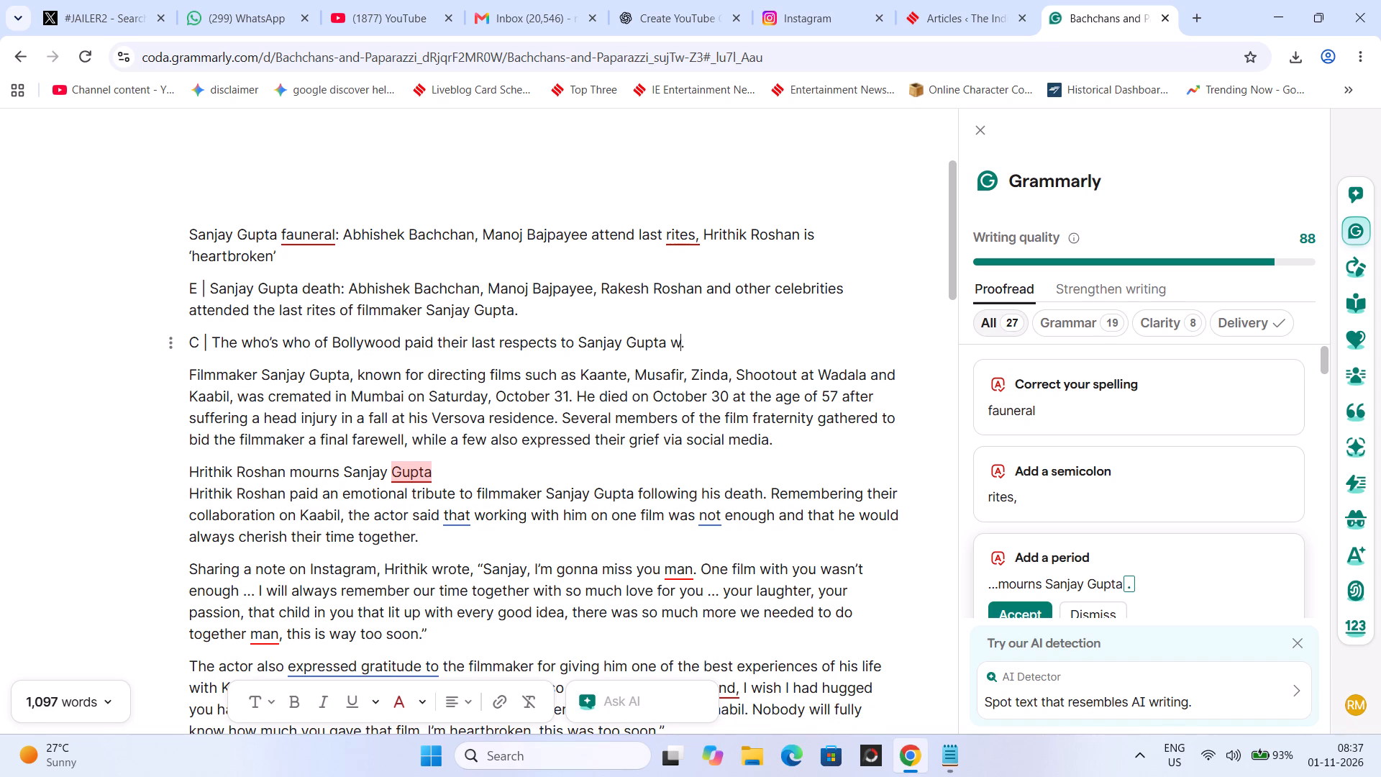
key("BackSpace")
key("BackSpace")
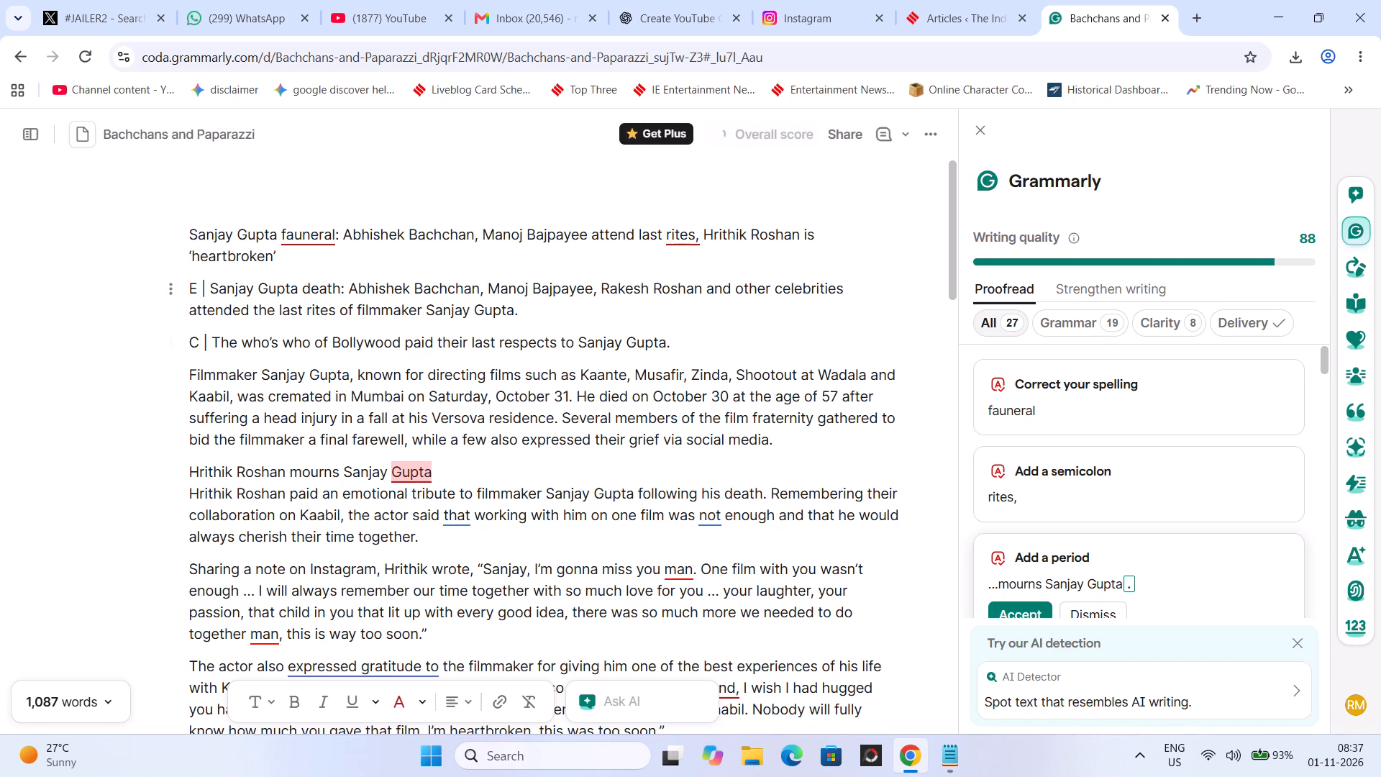
Correct the misspelled "fauneral" in the headline to "funeral".
left_click(324, 282)
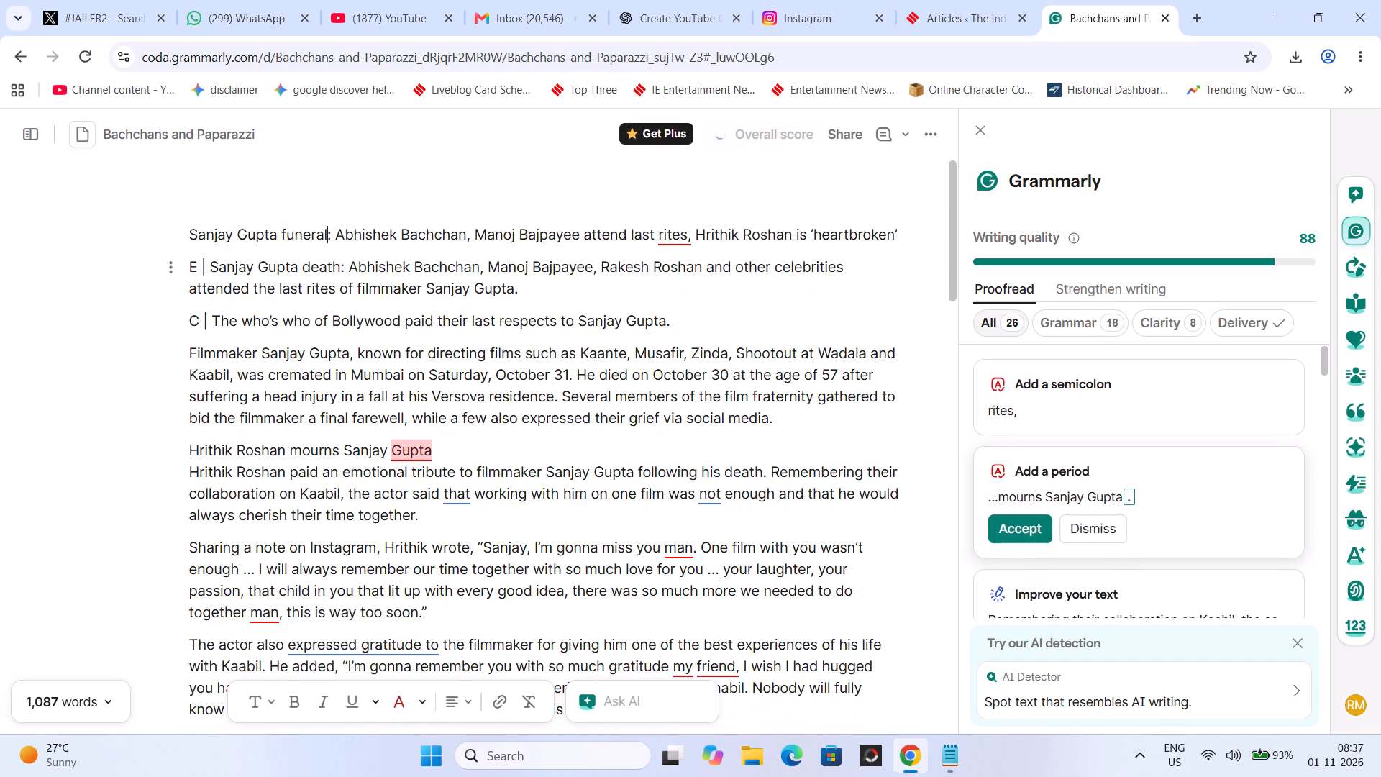
Replace the comma after "Manoj Bajpayee" in the E line with "and".
left_click(597, 273)
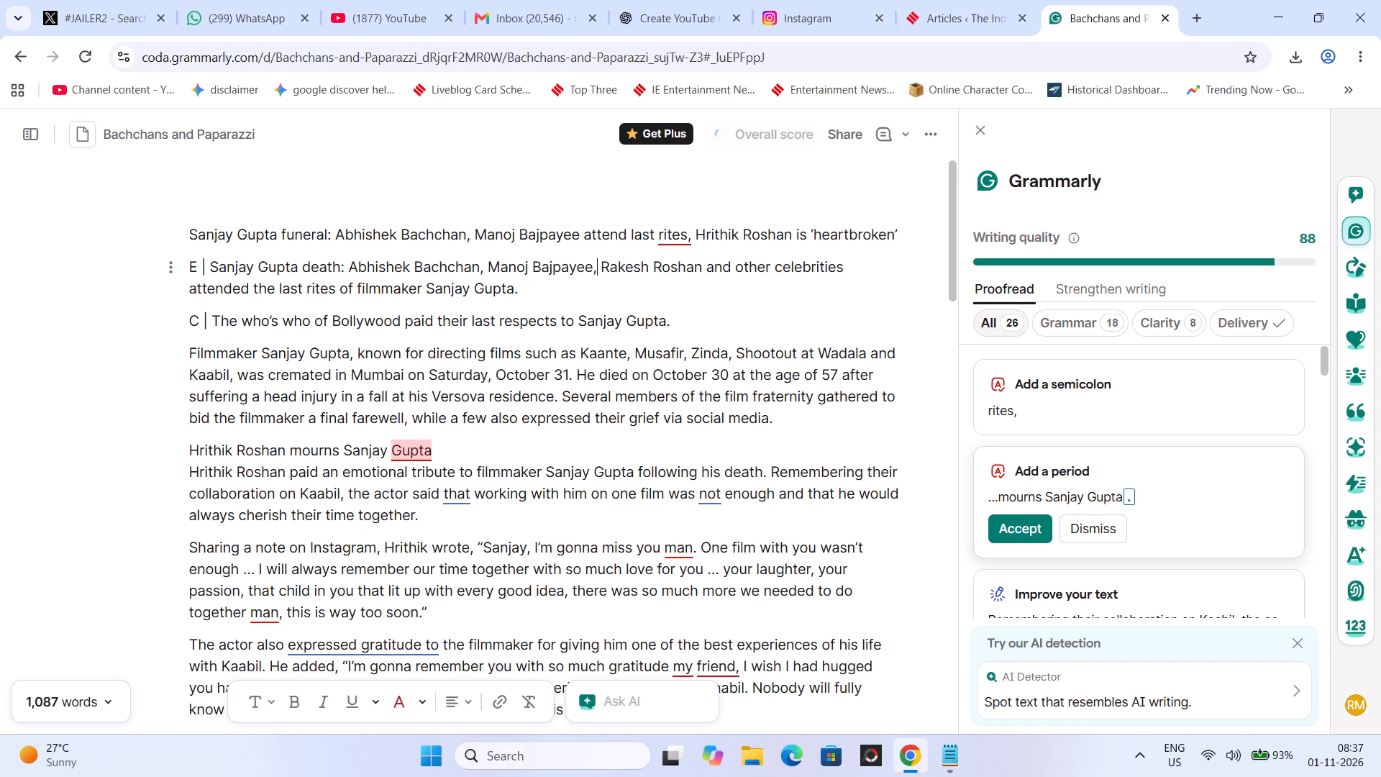
key("space")
key("BackSpace")
key("BackSpace")
key("space")
type("and")
Delete "and other celebrities" after "Rakesh Roshan" in the E line.
key("Right")
key("Right")
key("Right")
key("Right")
key("Right")
key("Right")
key("Right")
key("Right")
key("Right")
key("Right")
key("Right")
key("Right")
key("Right")
key("Right")
key("Right")
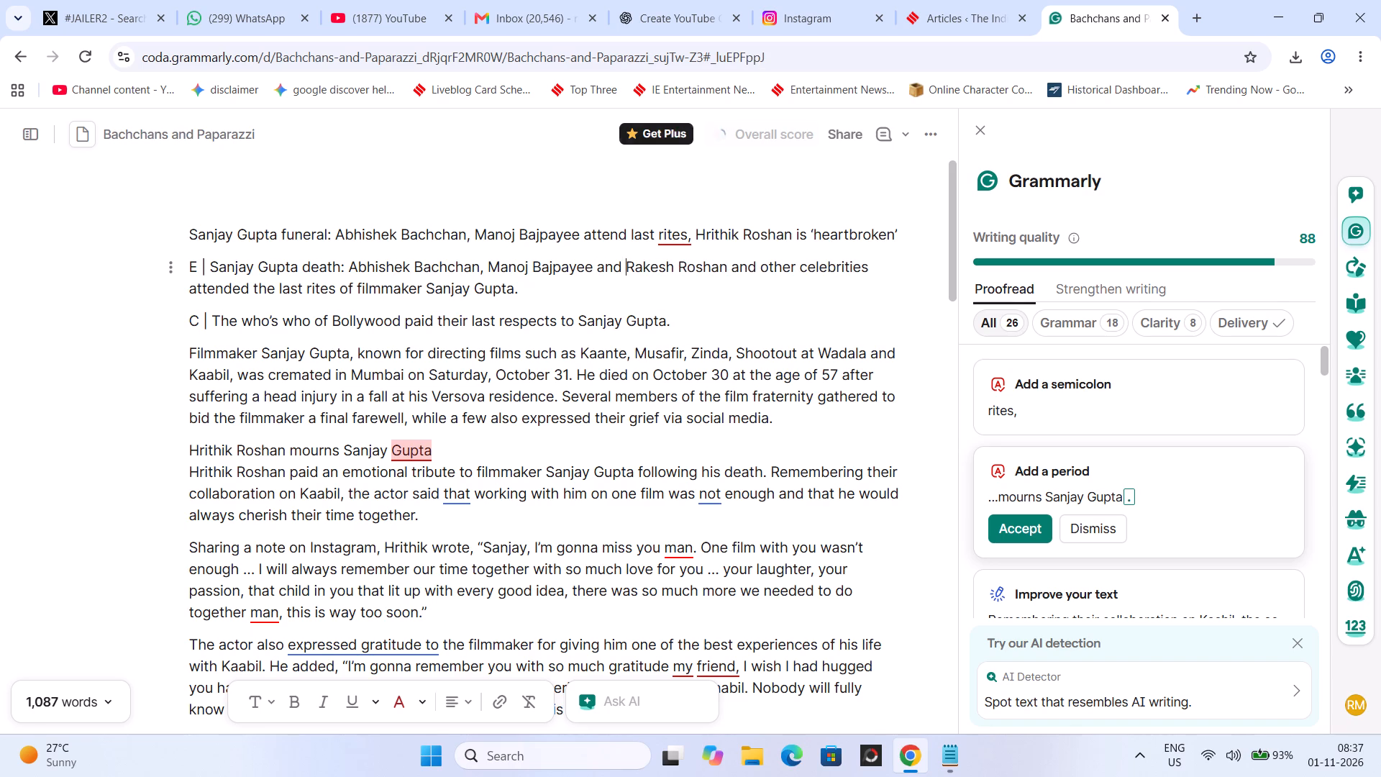
key("Left")
key("Delete")
key("Delete")
key("Delete")
key("Delete")
key("Delete")
key("Delete")
key("Delete")
key("Delete")
key("Delete")
key("Delete")
key("Delete")
key("Delete")
key("Delete")
key("Delete")
key("Delete")
key("Delete")
key("Delete")
key("Delete")
key("Delete")
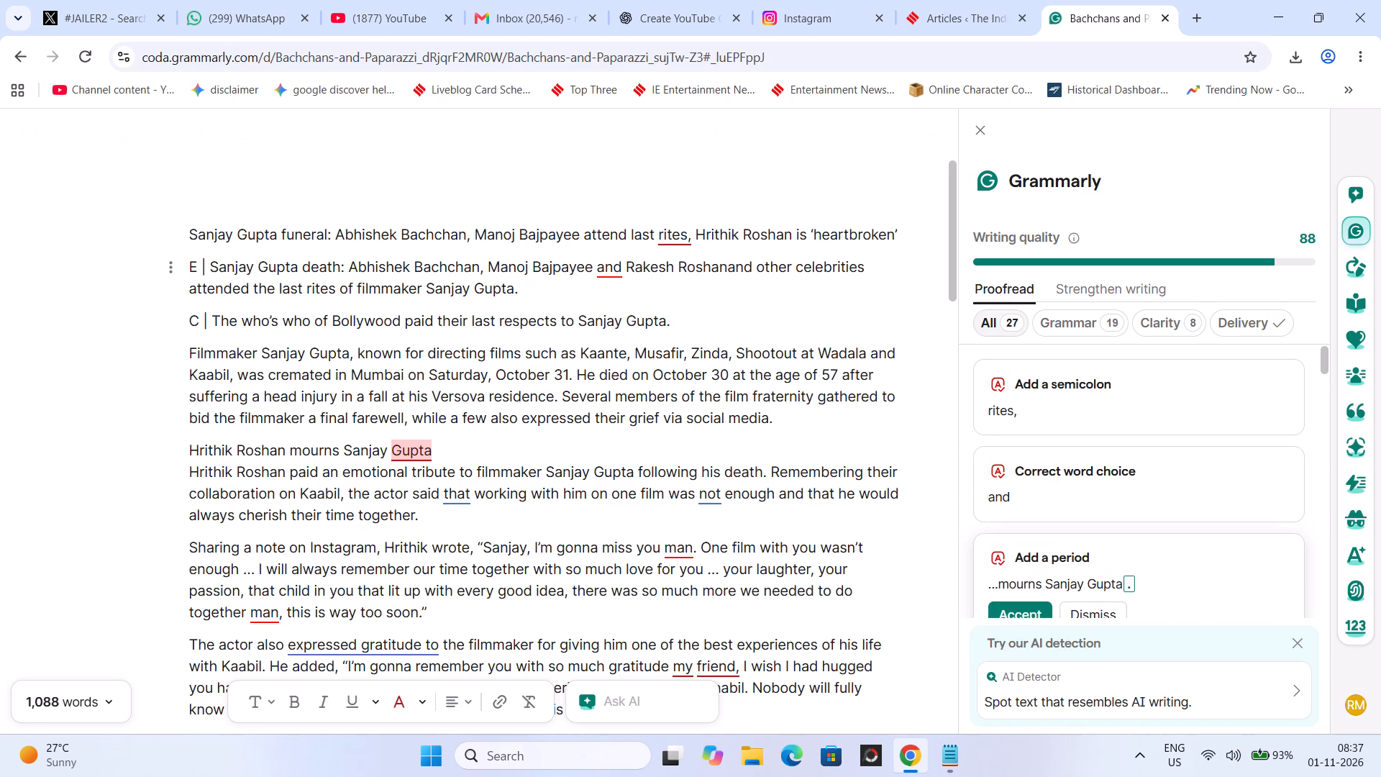
key("Delete")
key("Delete")
key("Delete")
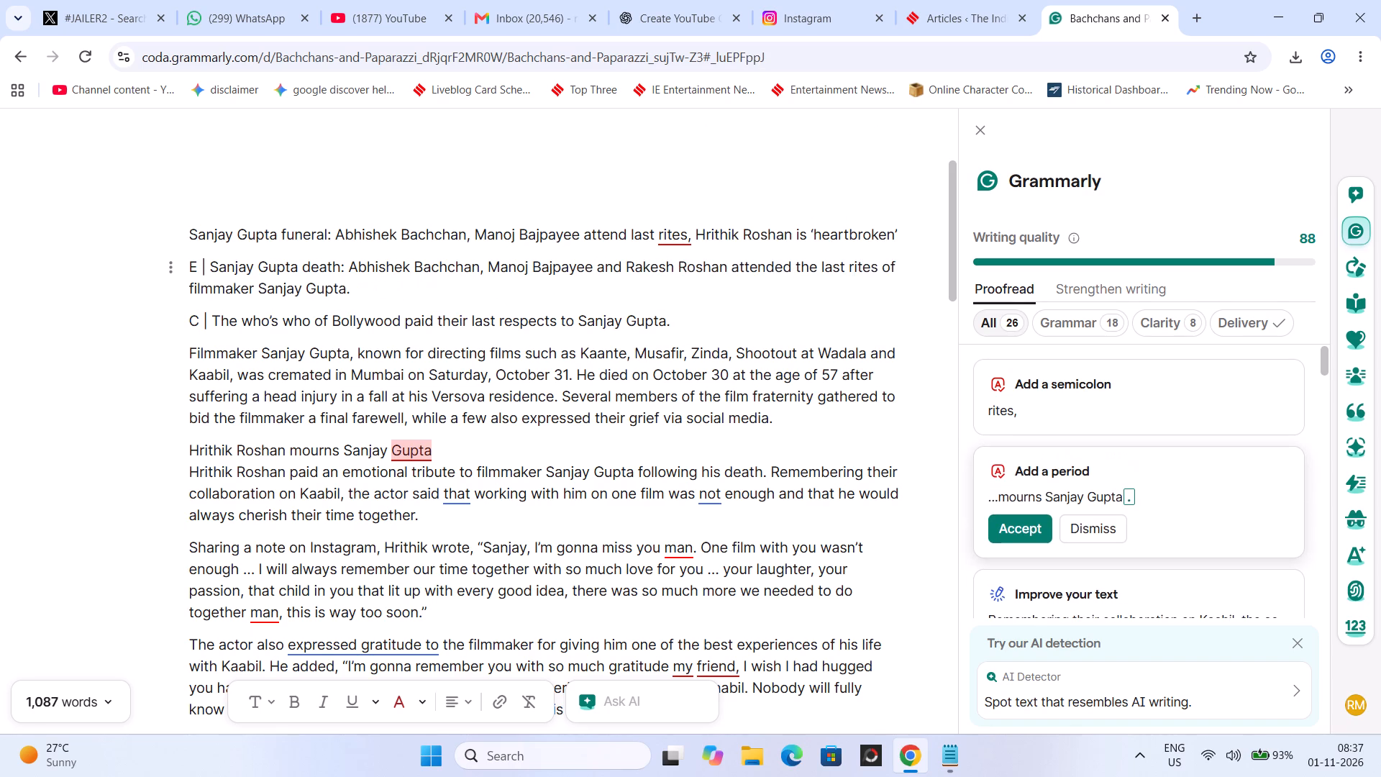
Insert ", an" directly after "Rakesh Roshan" in the E line.
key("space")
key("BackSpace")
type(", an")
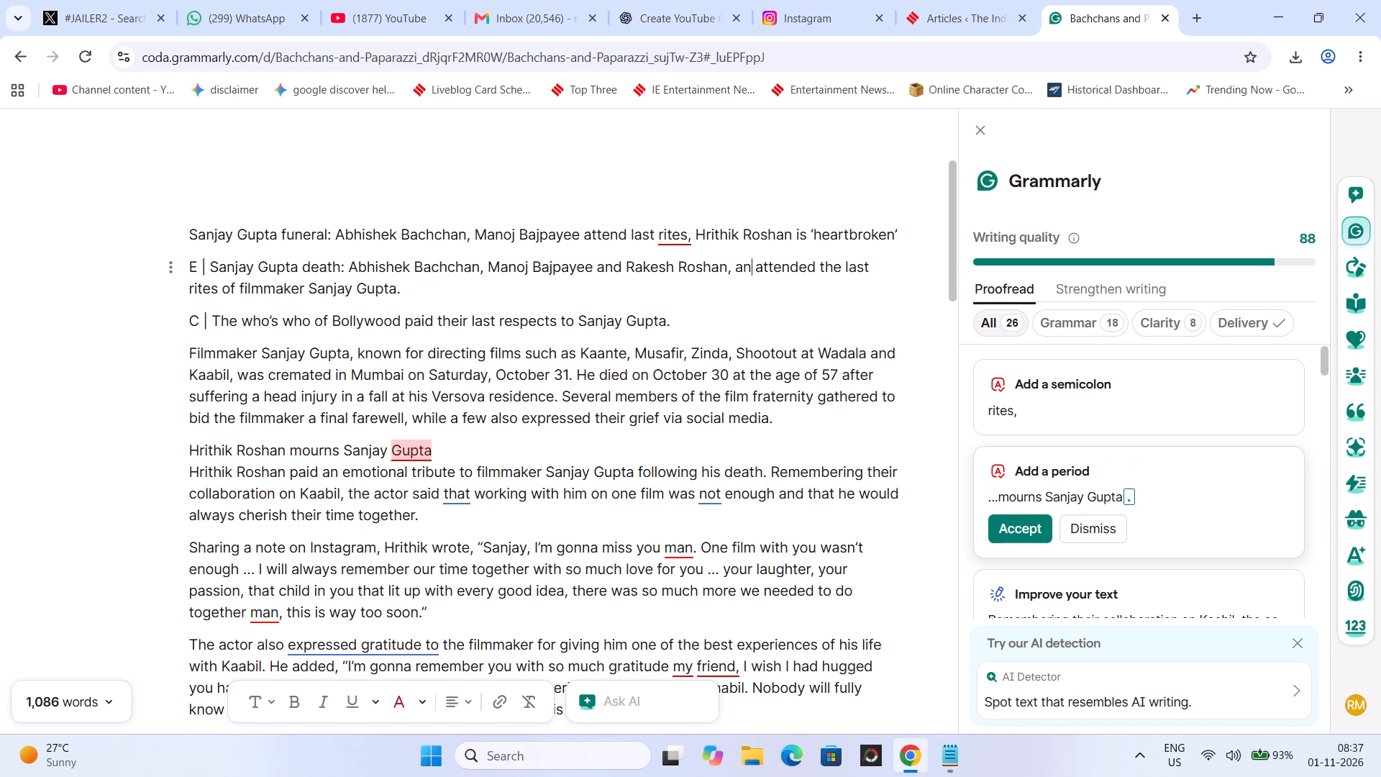
Change the unfinished "an" after "Rakesh Roshan," in the E line to "among others,".
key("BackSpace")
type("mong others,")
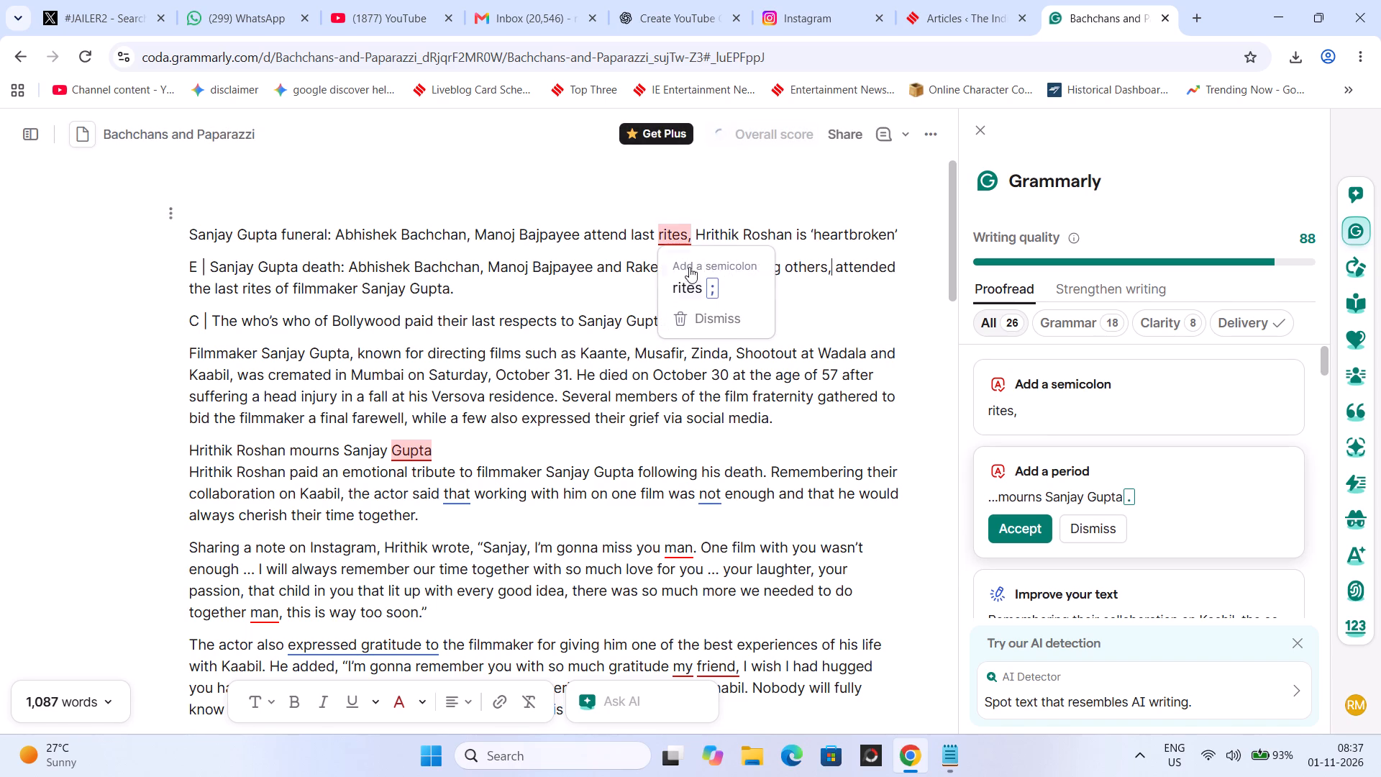
Accept the suggested semicolon in place of the comma after "rites" in the headline.
left_click(690, 268)
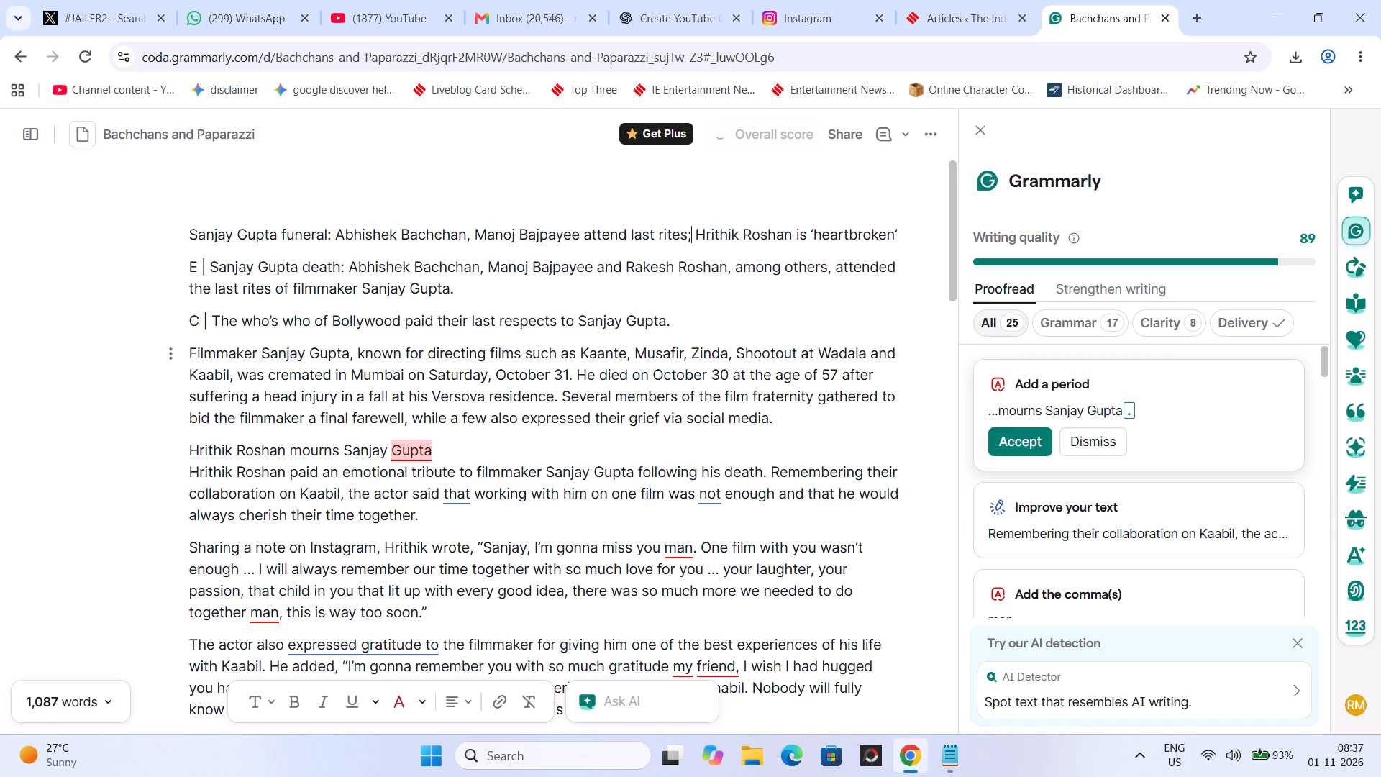
left_click_drag(272, 381, 285, 379)
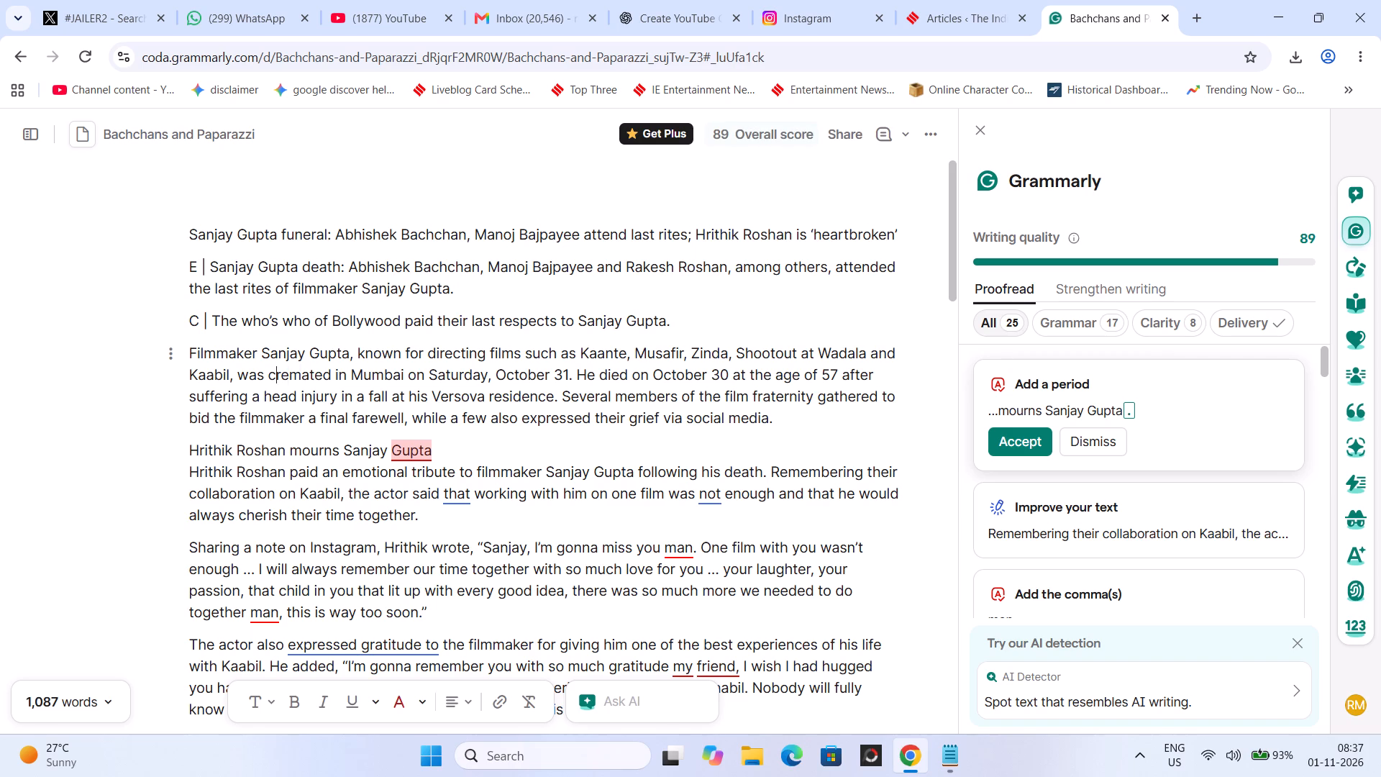
left_click_drag(285, 379, 329, 376)
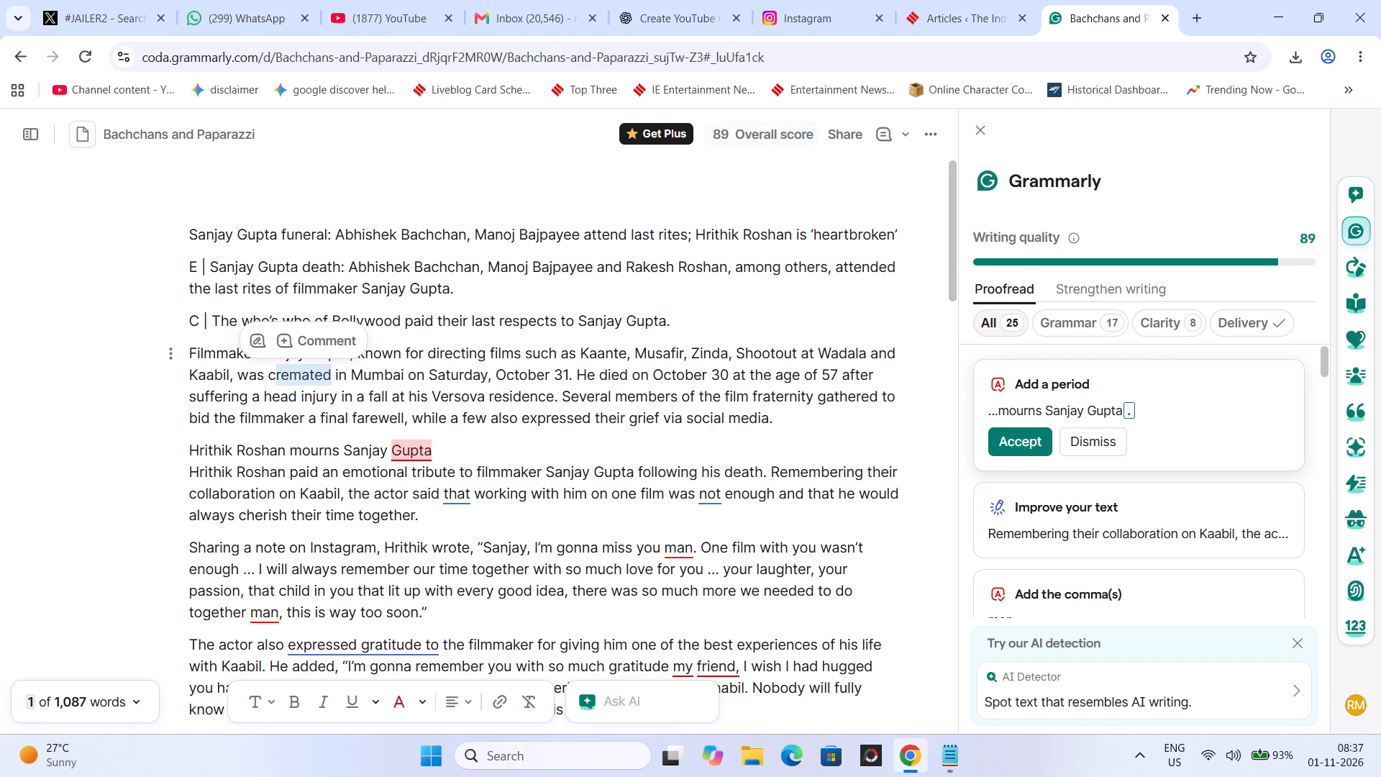
key("BackSpace")
key("BackSpace")
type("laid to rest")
Replace ", October 31" after "Saturday" in the opening paragraph with "eve".
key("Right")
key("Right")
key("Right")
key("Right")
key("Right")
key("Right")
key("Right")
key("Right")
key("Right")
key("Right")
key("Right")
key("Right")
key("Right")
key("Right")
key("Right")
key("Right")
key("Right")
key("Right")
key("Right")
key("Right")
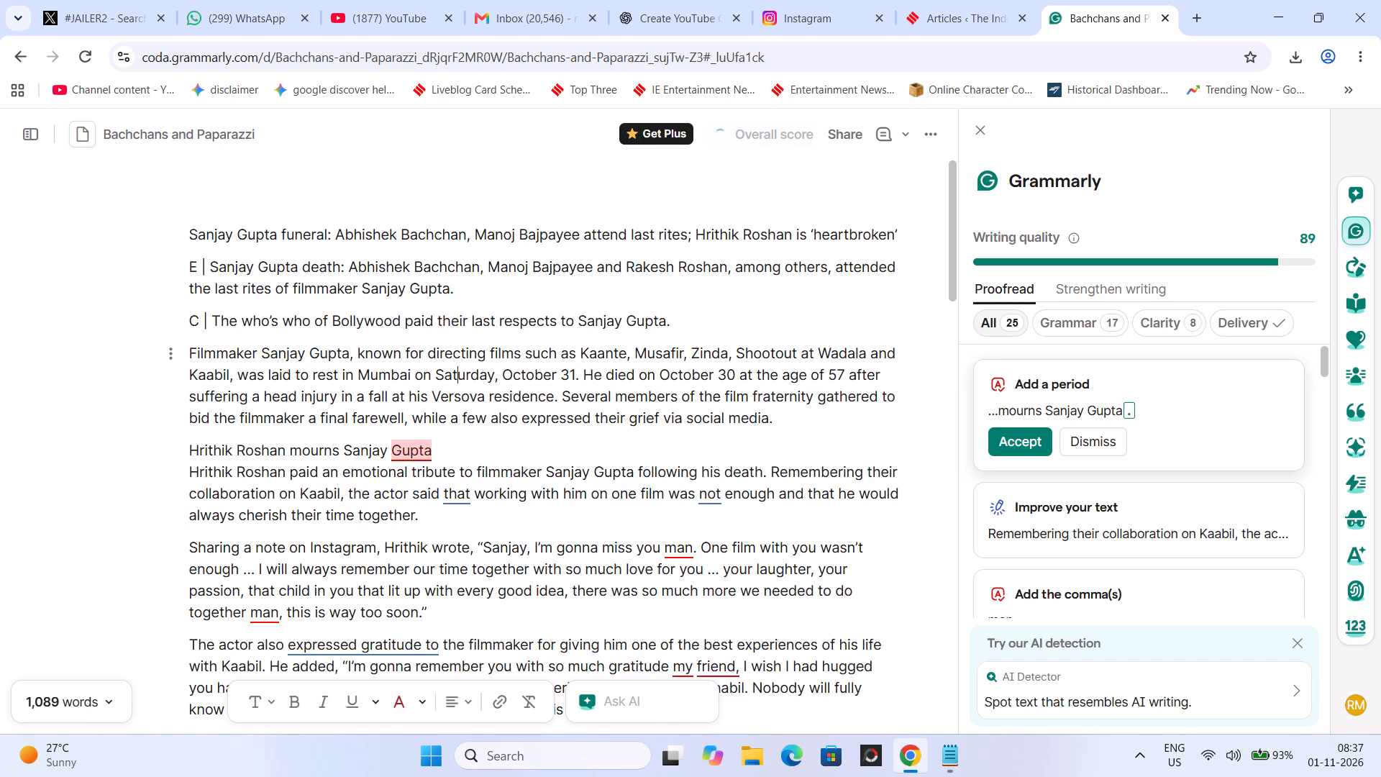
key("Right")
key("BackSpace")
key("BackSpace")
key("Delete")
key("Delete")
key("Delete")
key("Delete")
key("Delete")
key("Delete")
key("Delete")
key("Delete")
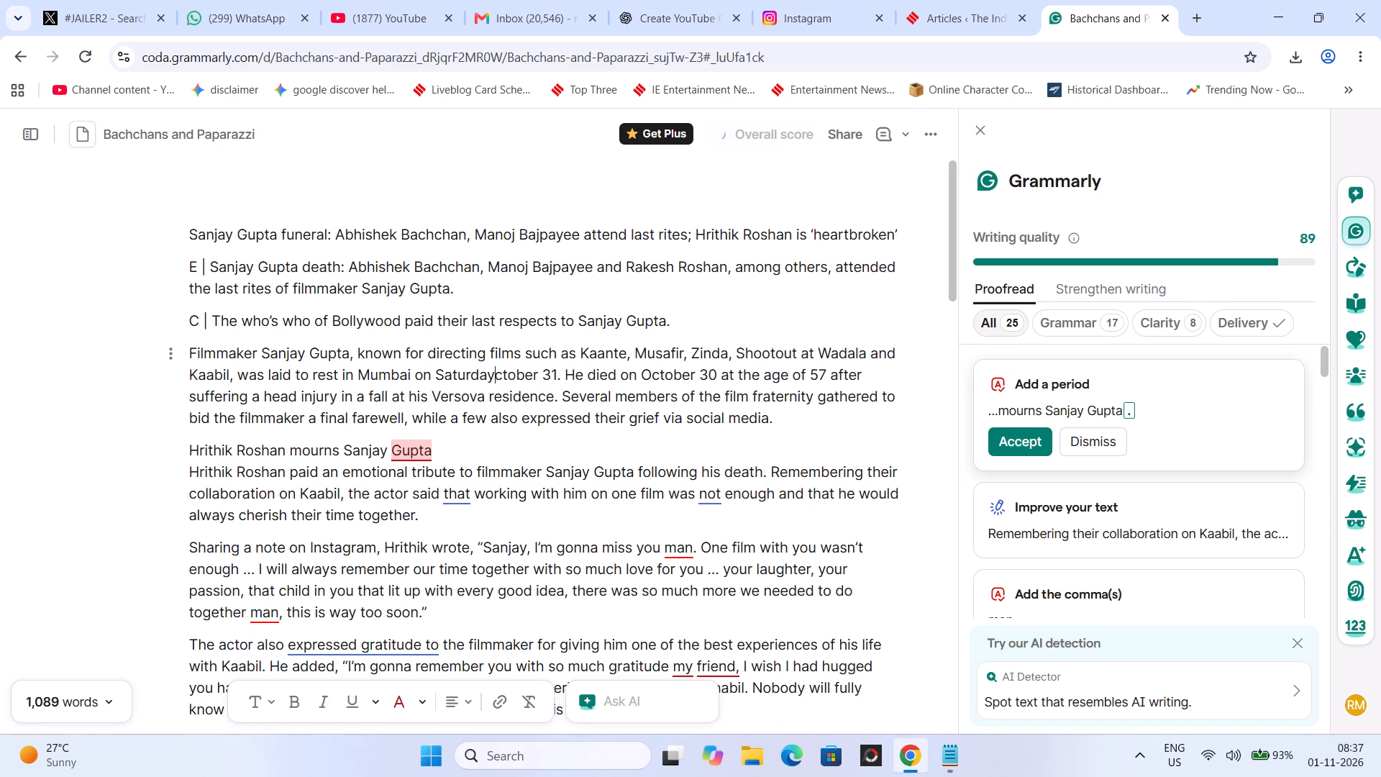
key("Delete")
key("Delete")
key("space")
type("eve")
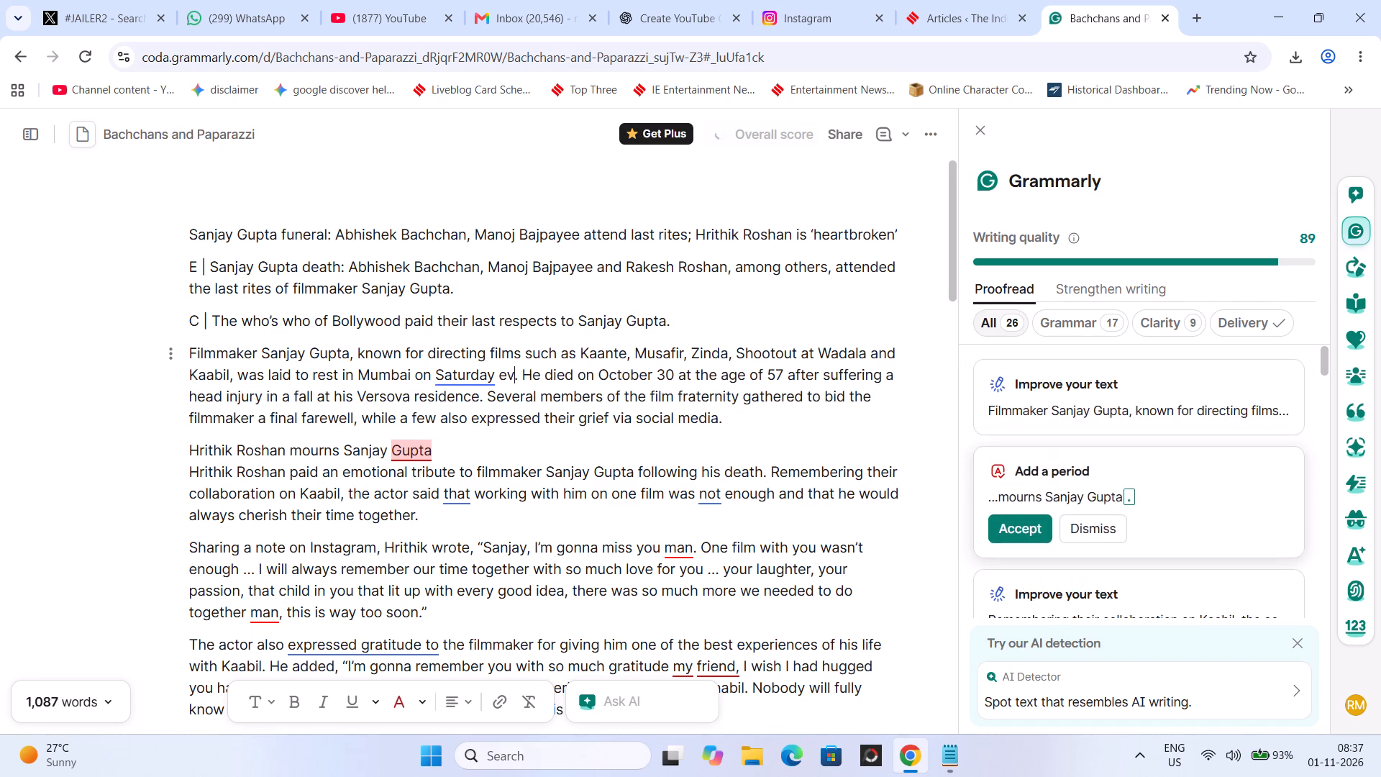
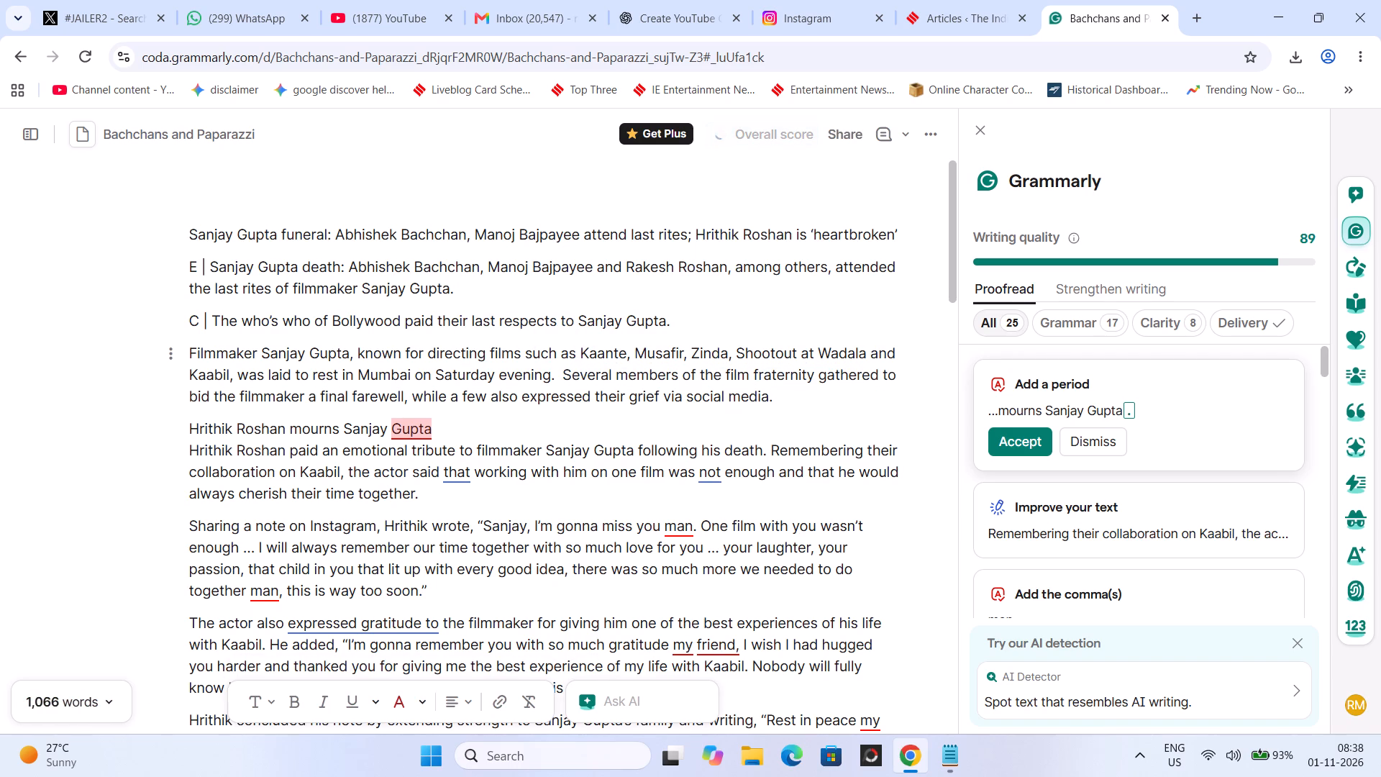
Replace "known for directing films such as" through "Kaabil" in the opening paragraph with the copied sentence about his October 30 death.
left_click(363, 353)
left_click_drag(359, 353, 230, 379)
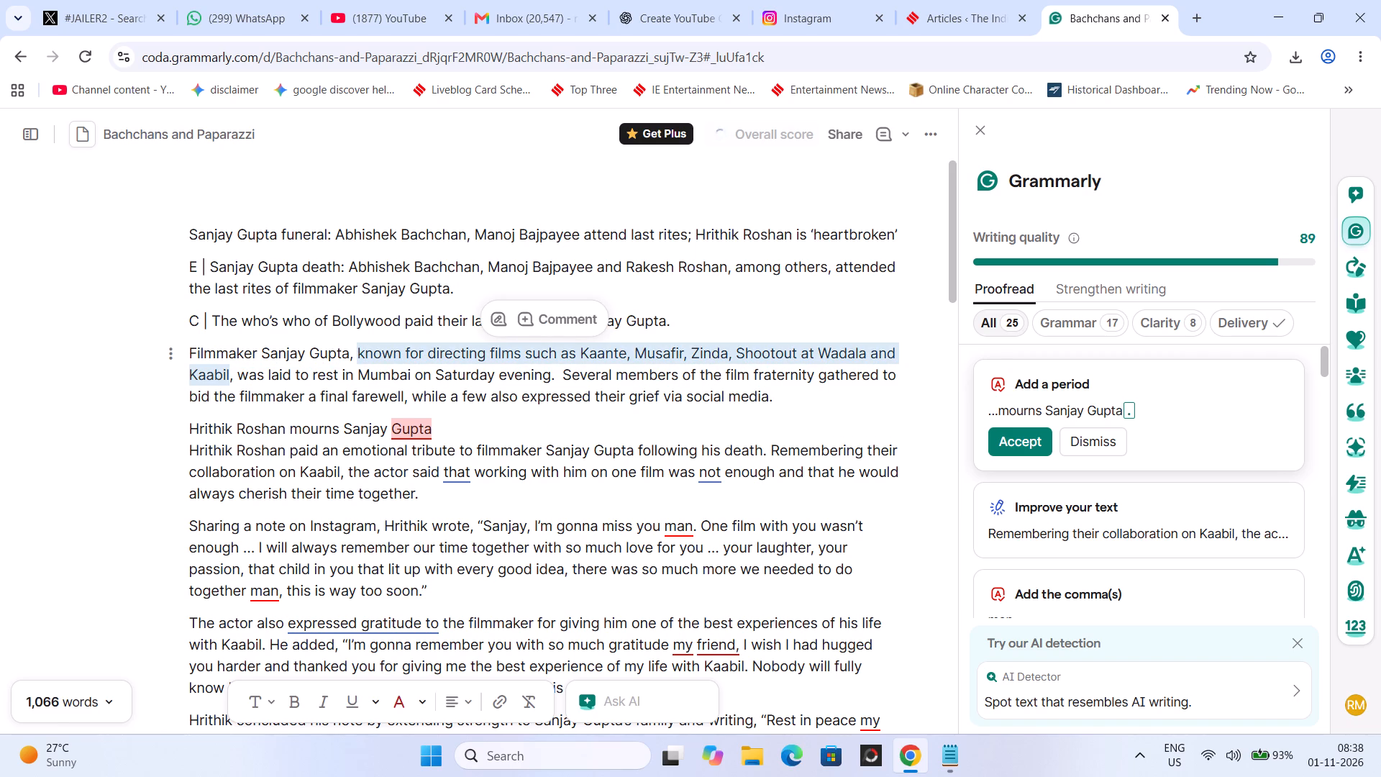
key("ctrl+v")
Replace the opening word of the pasted sentence with "who" so it reads "Filmmaker Sanjay Gupta, who died".
left_click_drag(357, 356, 380, 353)
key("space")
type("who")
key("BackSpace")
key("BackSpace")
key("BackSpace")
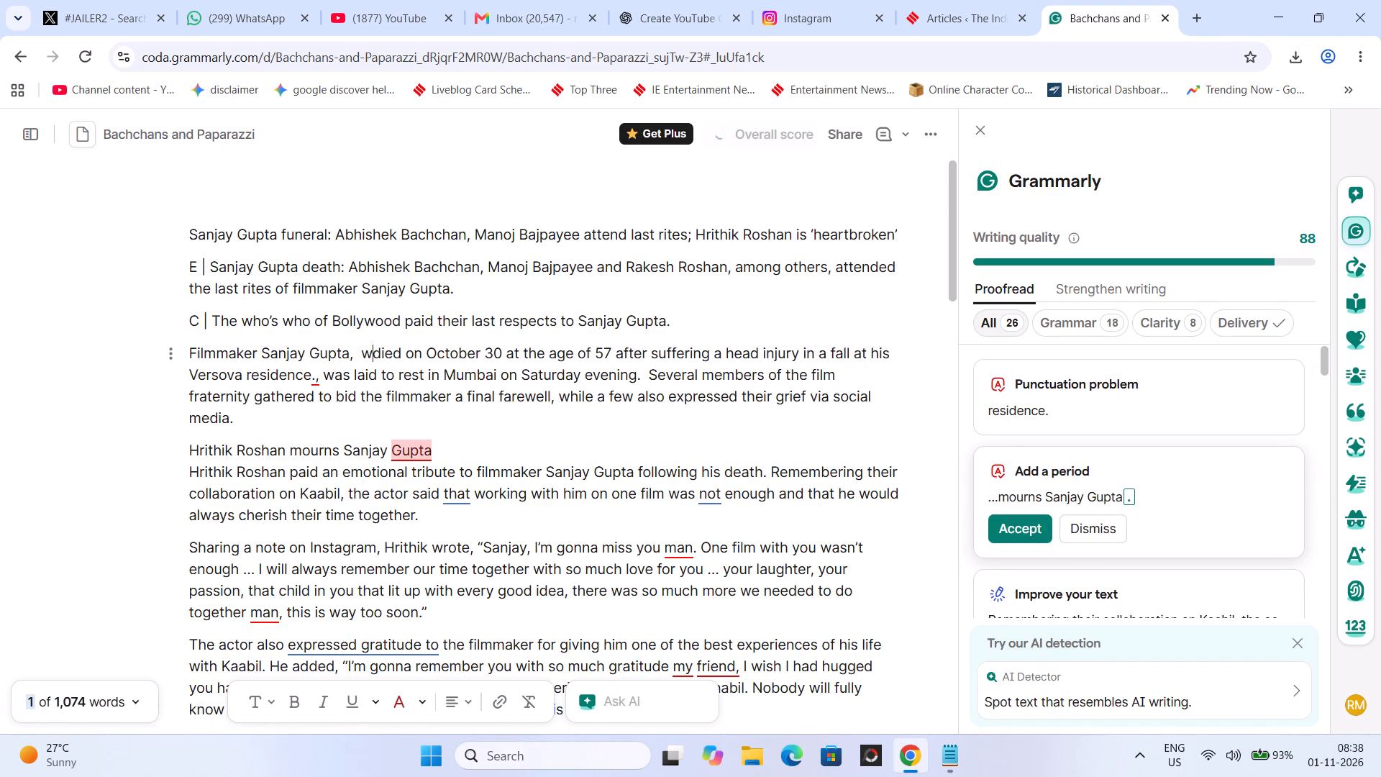
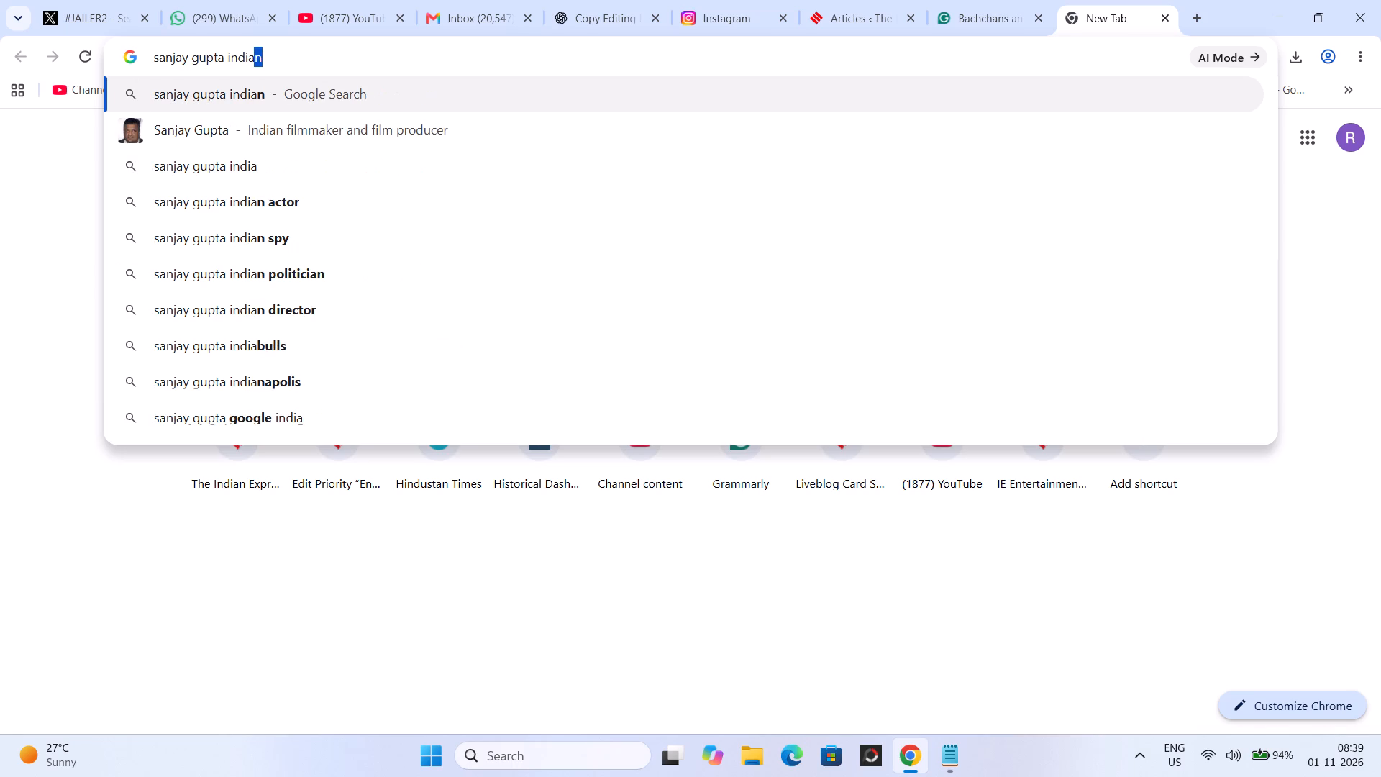
Search Google for "sanjay gupta indian express fall" and open the Indian Express story about the Kaante director dying at 57.
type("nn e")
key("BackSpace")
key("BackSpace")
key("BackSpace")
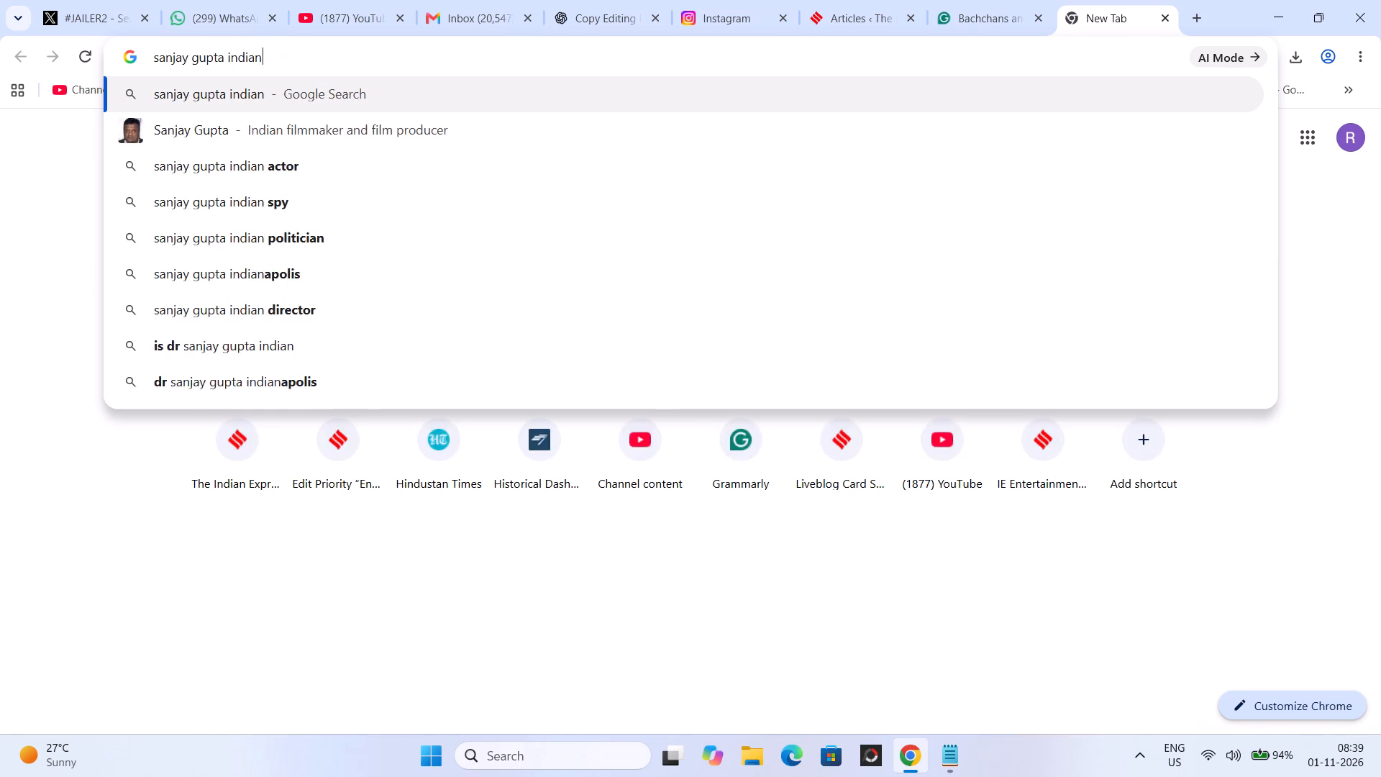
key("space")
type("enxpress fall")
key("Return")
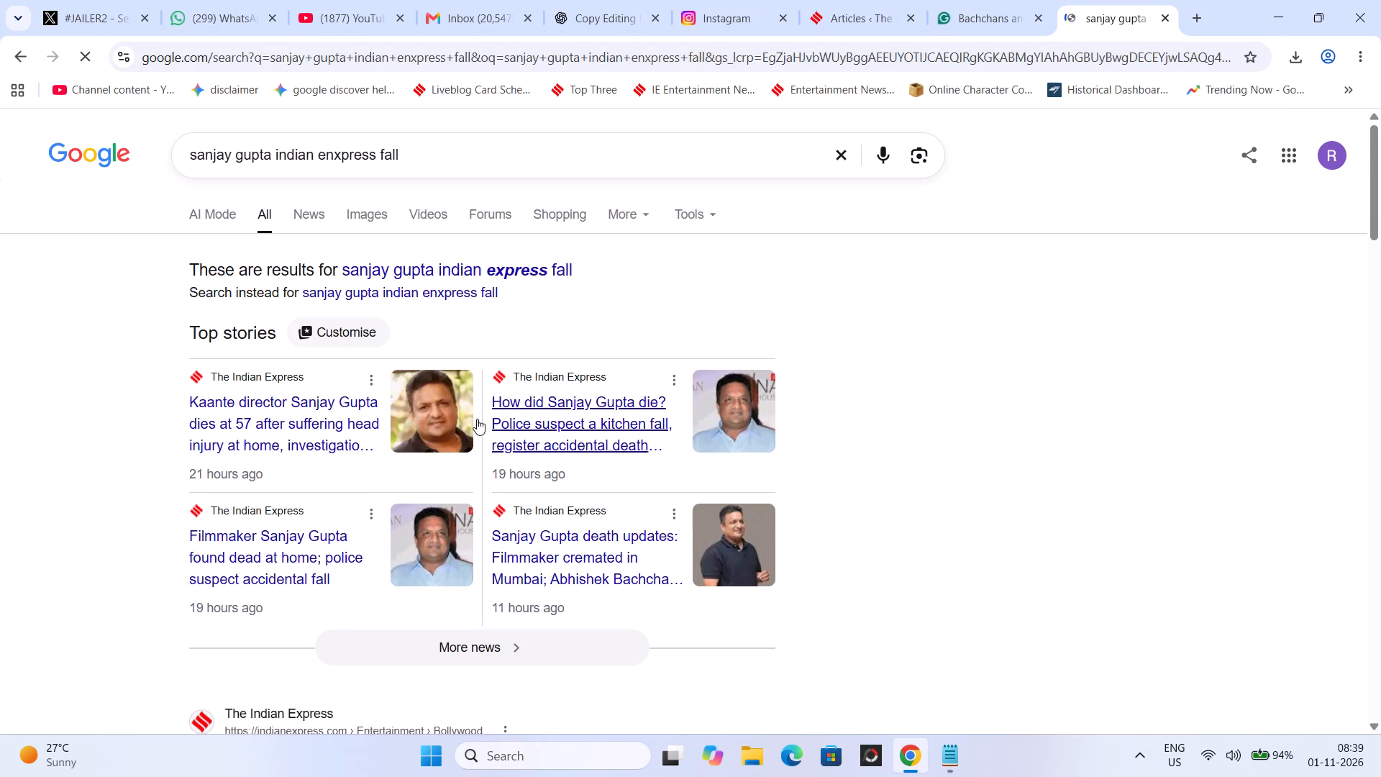
left_click(247, 467)
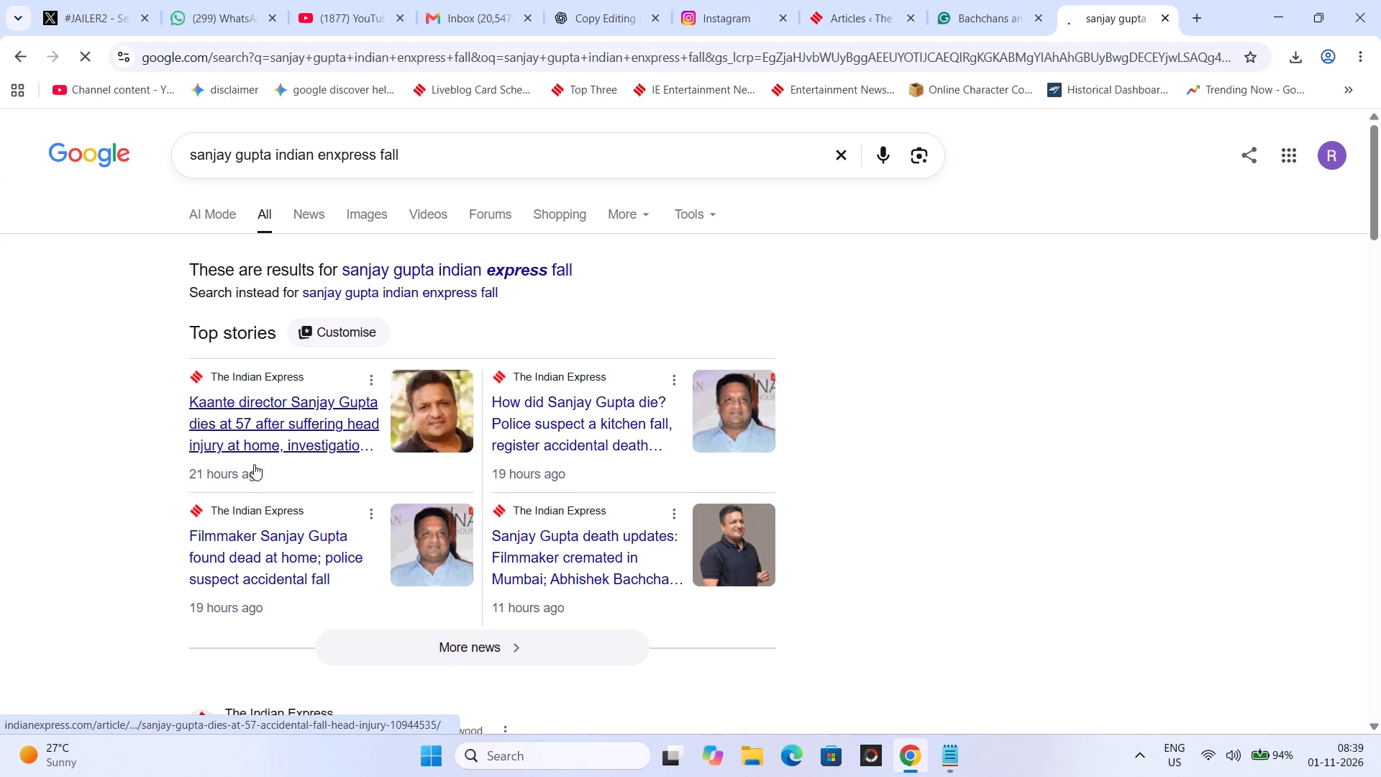
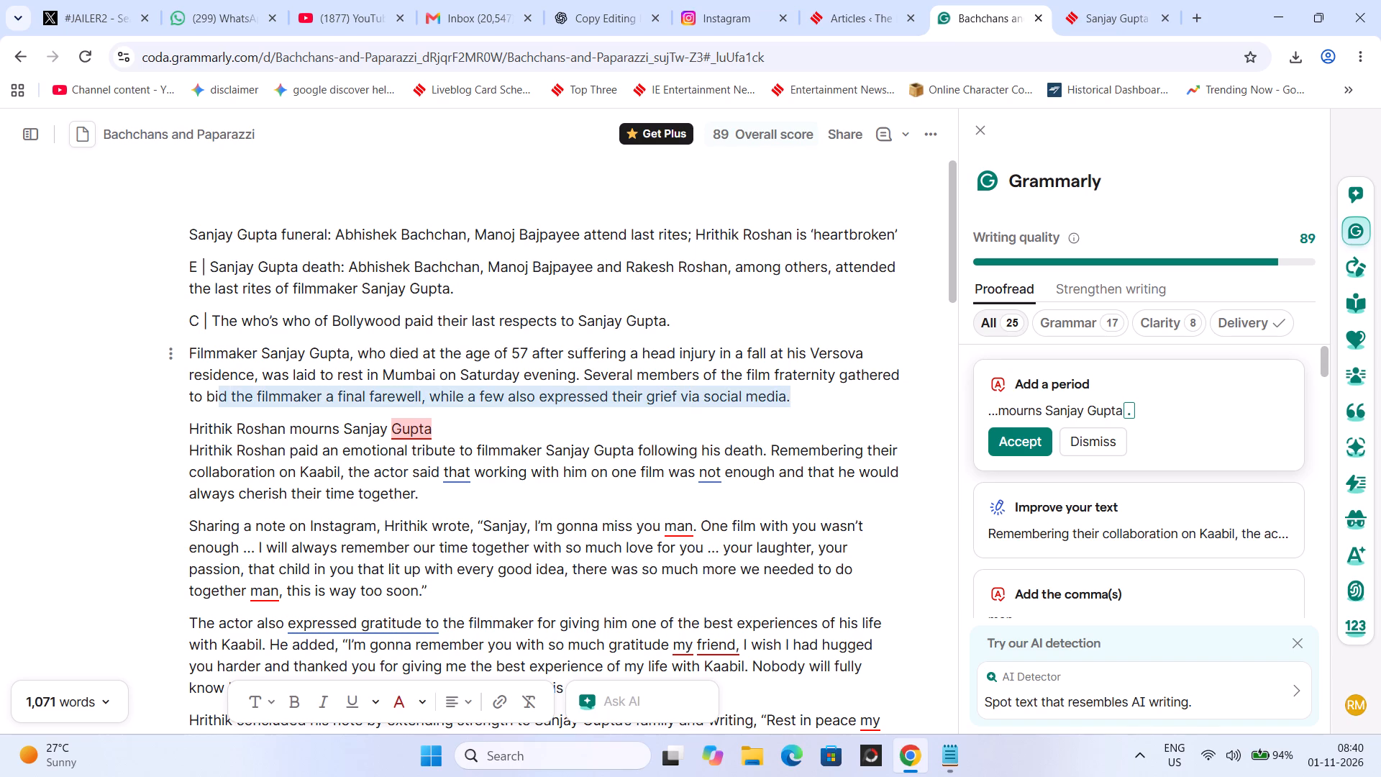
left_click_drag(213, 403, 181, 404)
scroll(291, 473, "down", 2)
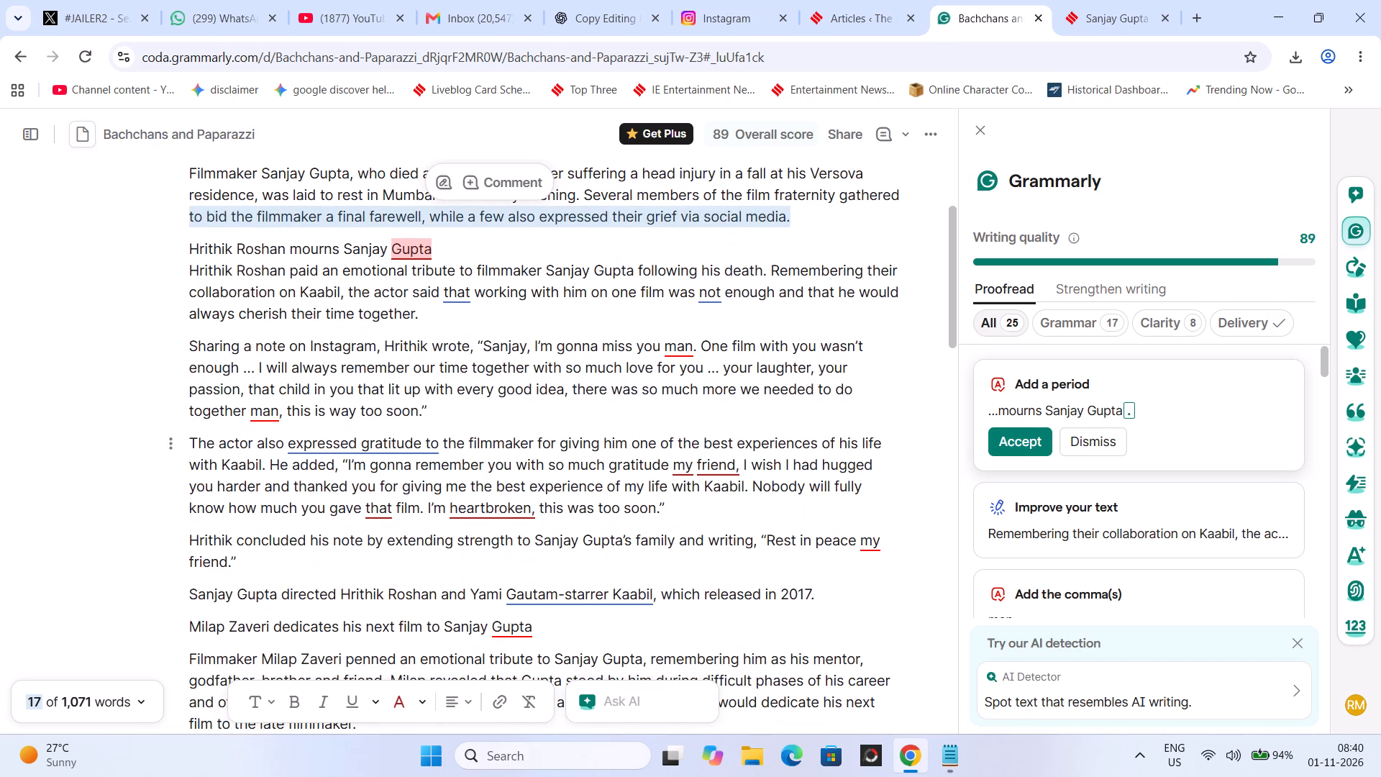
scroll(291, 473, "down", 7)
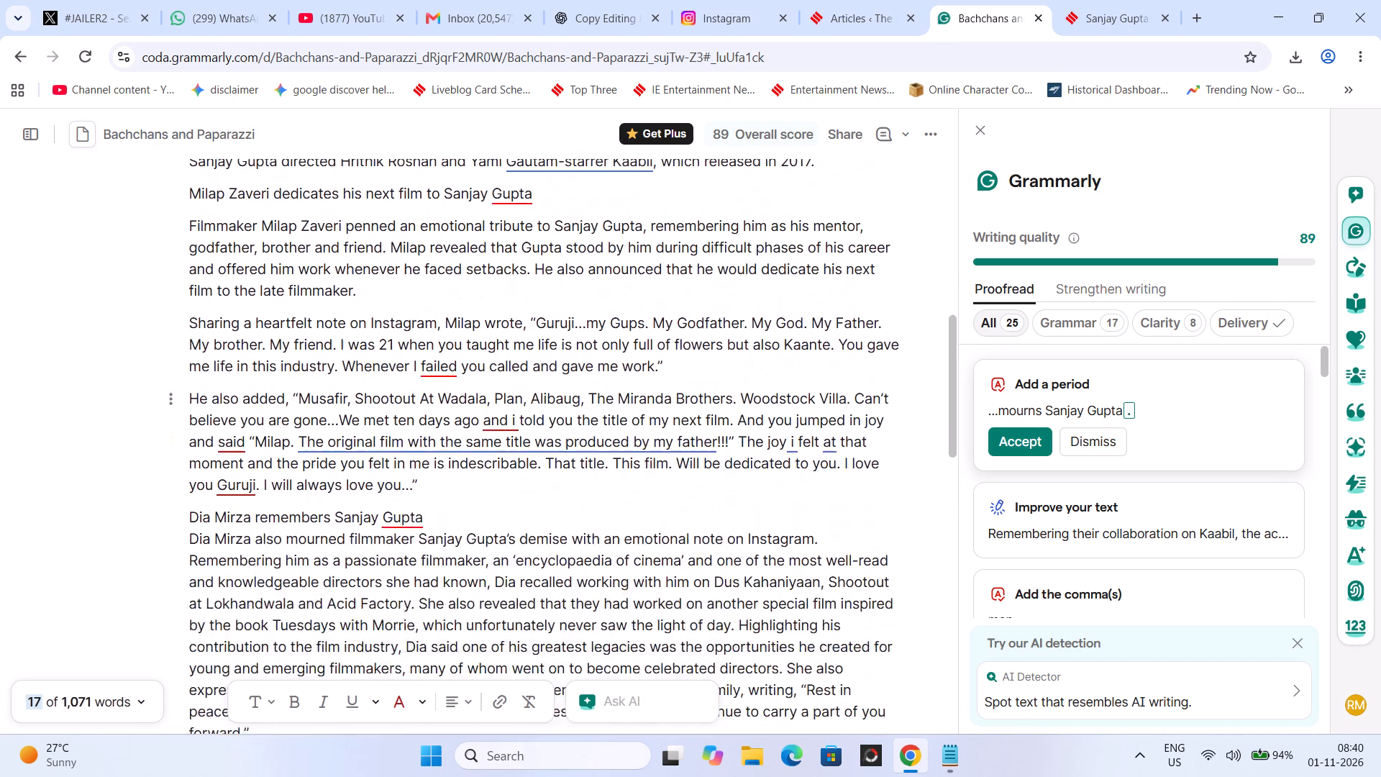
scroll(291, 473, "down", 2)
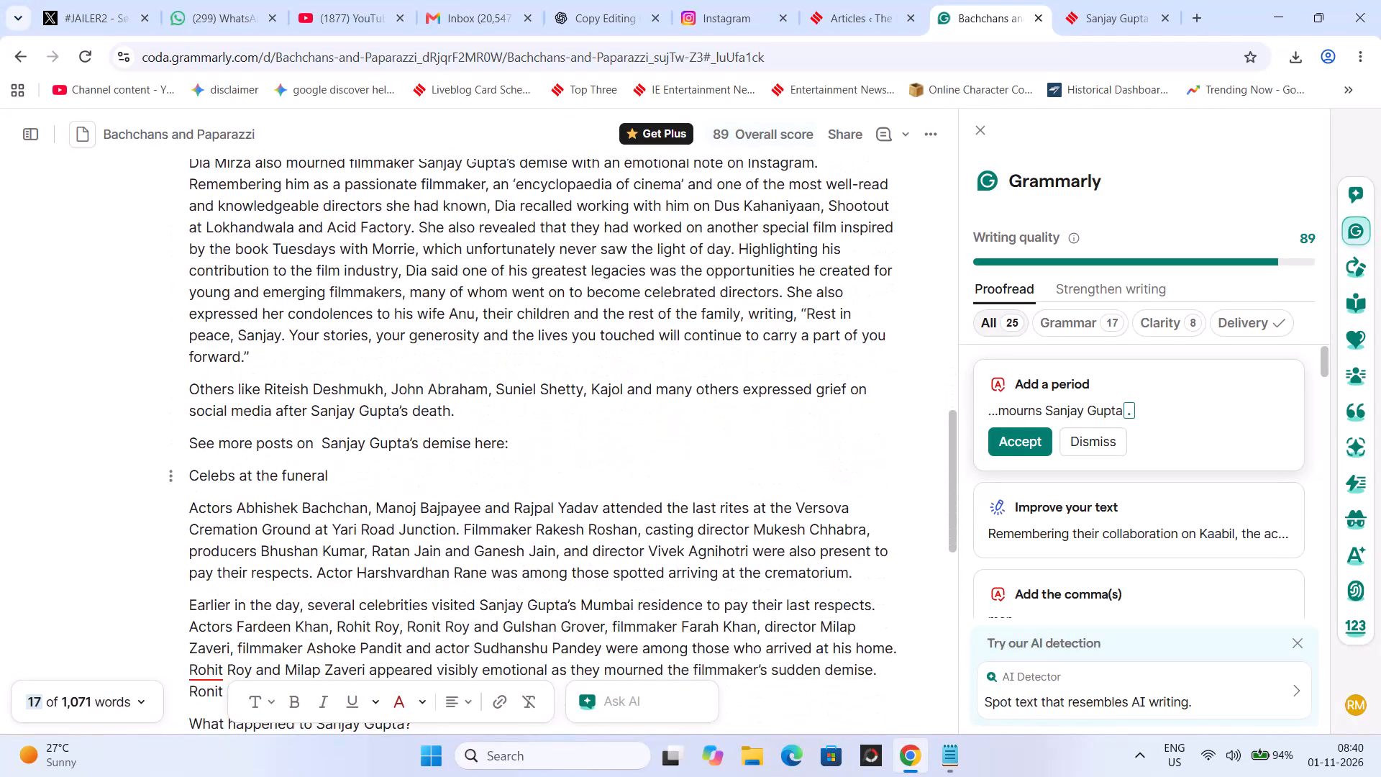
scroll(291, 473, "down", 7)
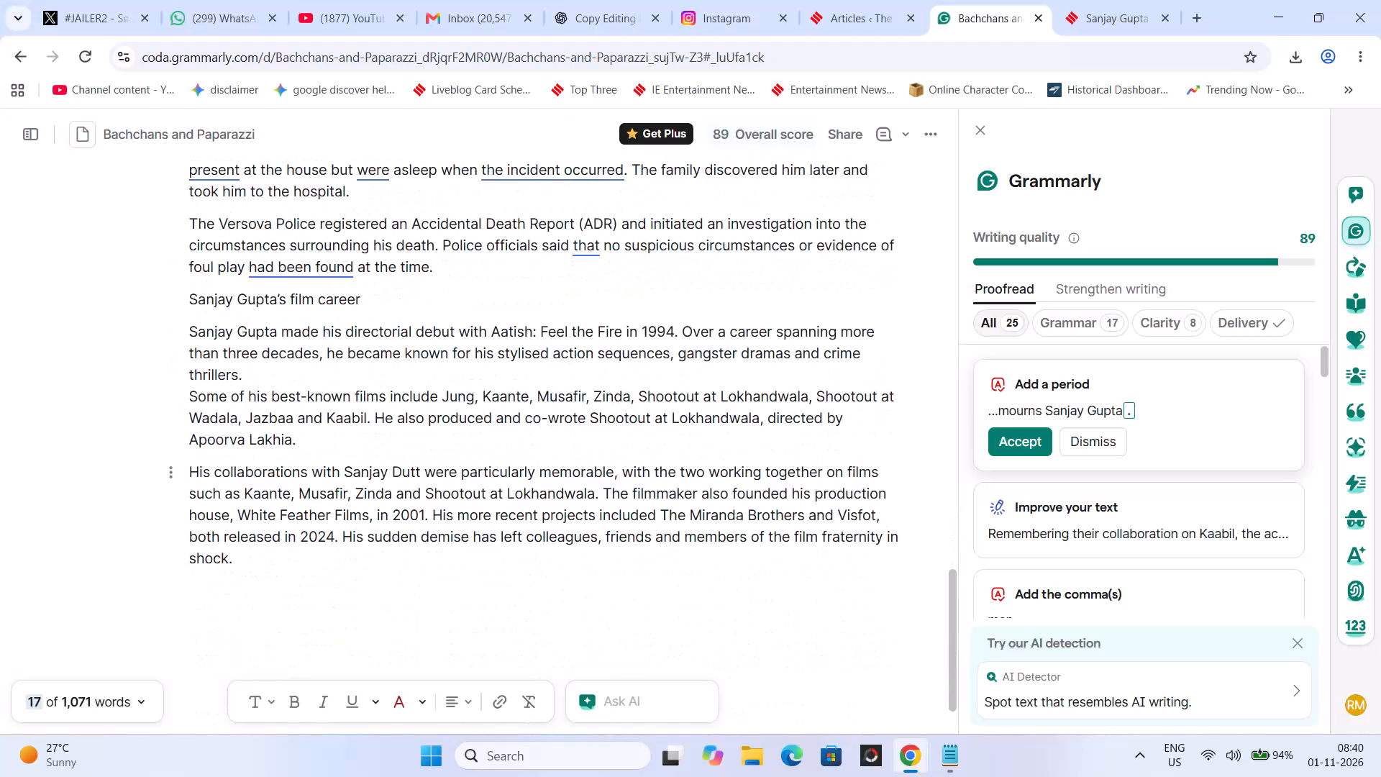
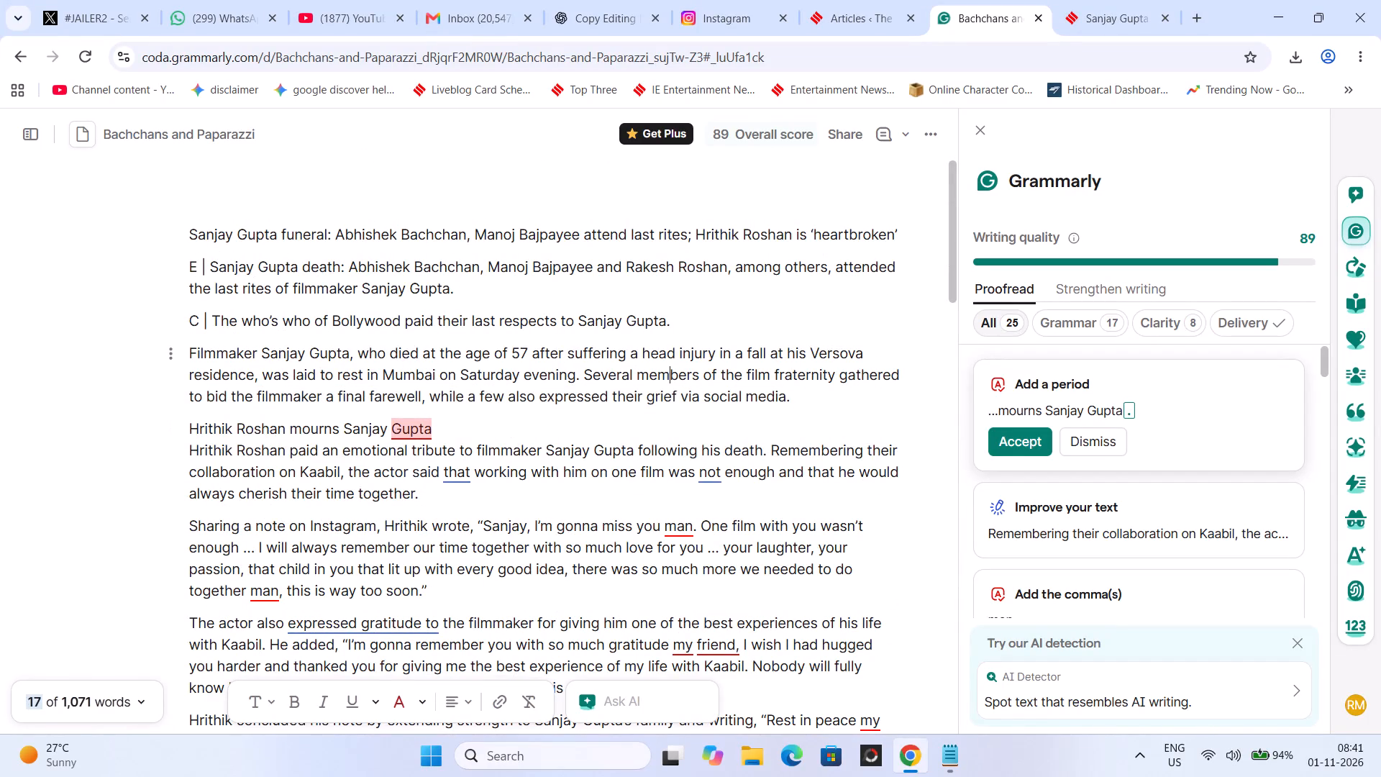
Read through the article body from the Hrithik Roshan tribute to the sections on celebs at the funeral and what happened to Sanjay Gupta.
left_click(816, 391)
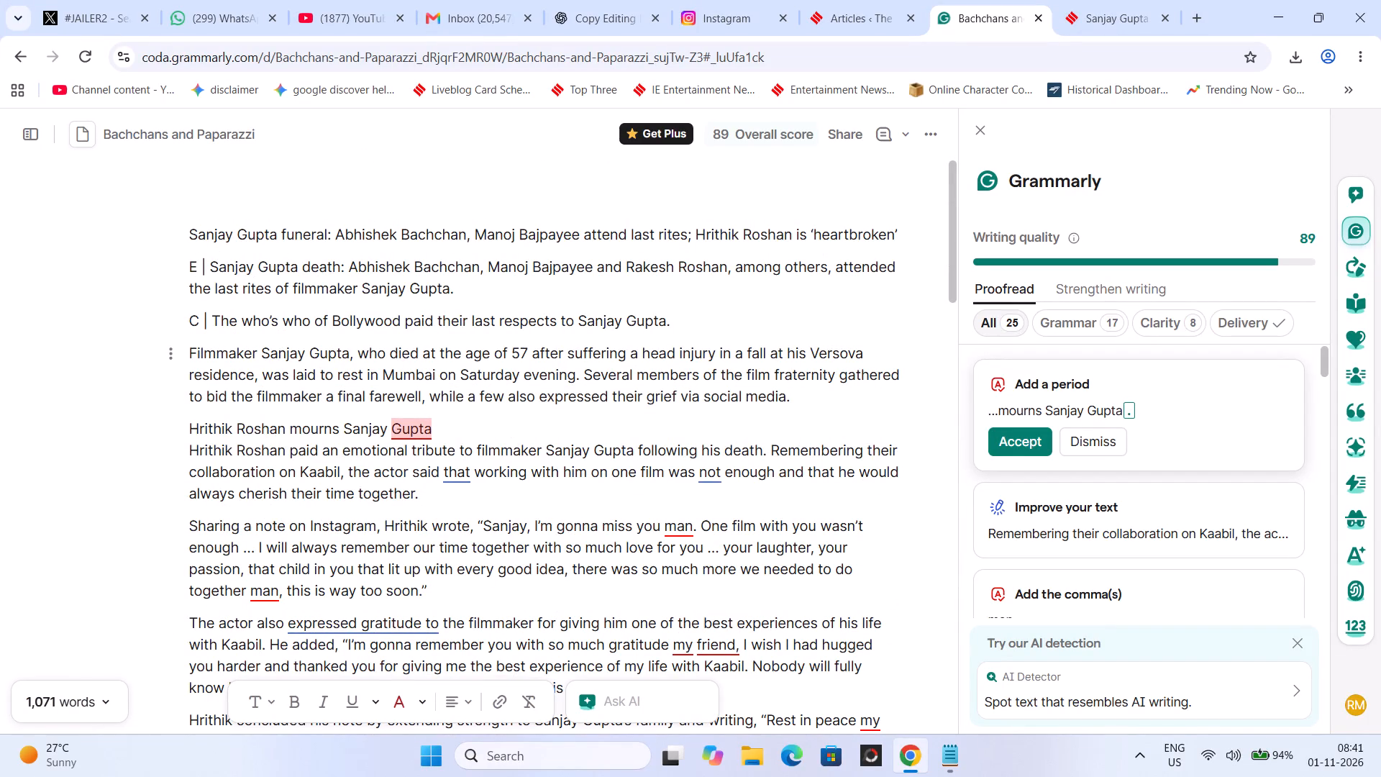
scroll(202, 399, "down", 5)
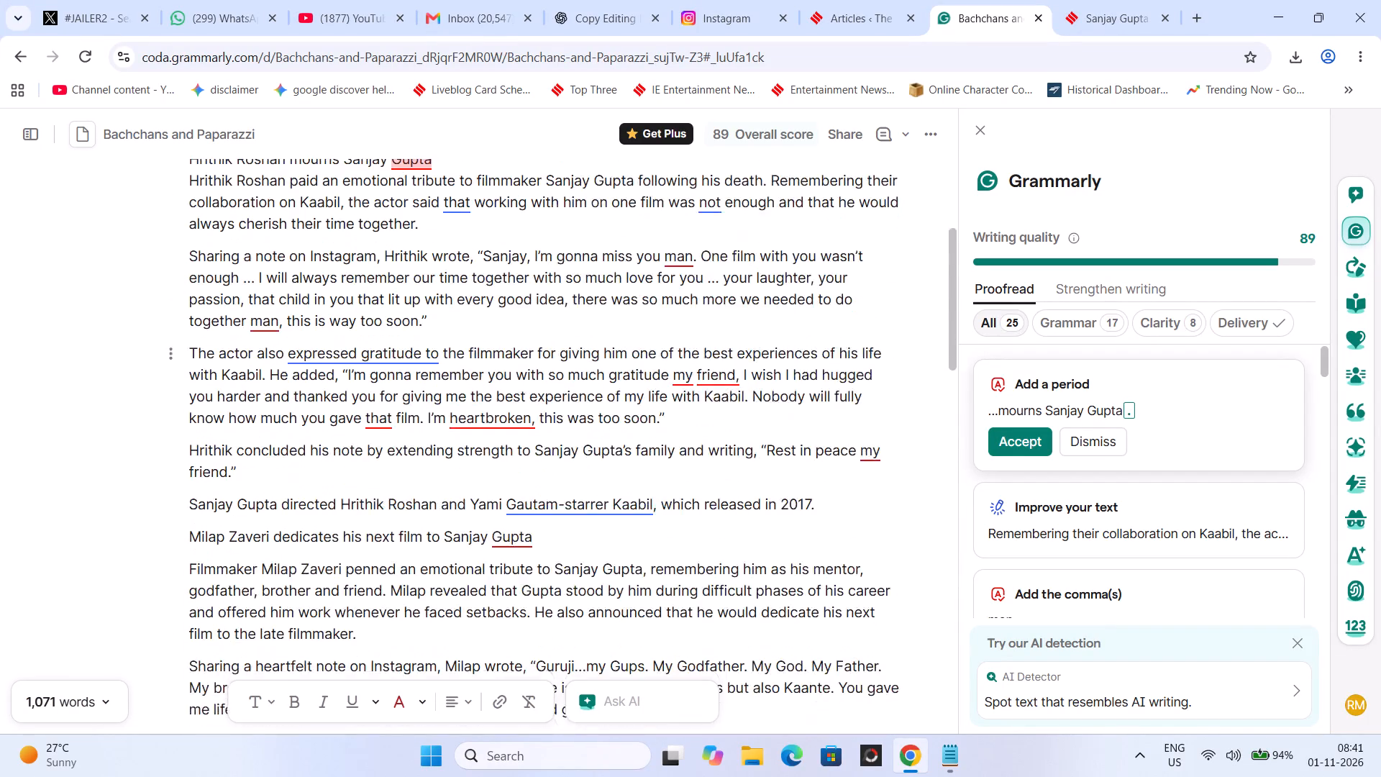
scroll(202, 399, "down", 3)
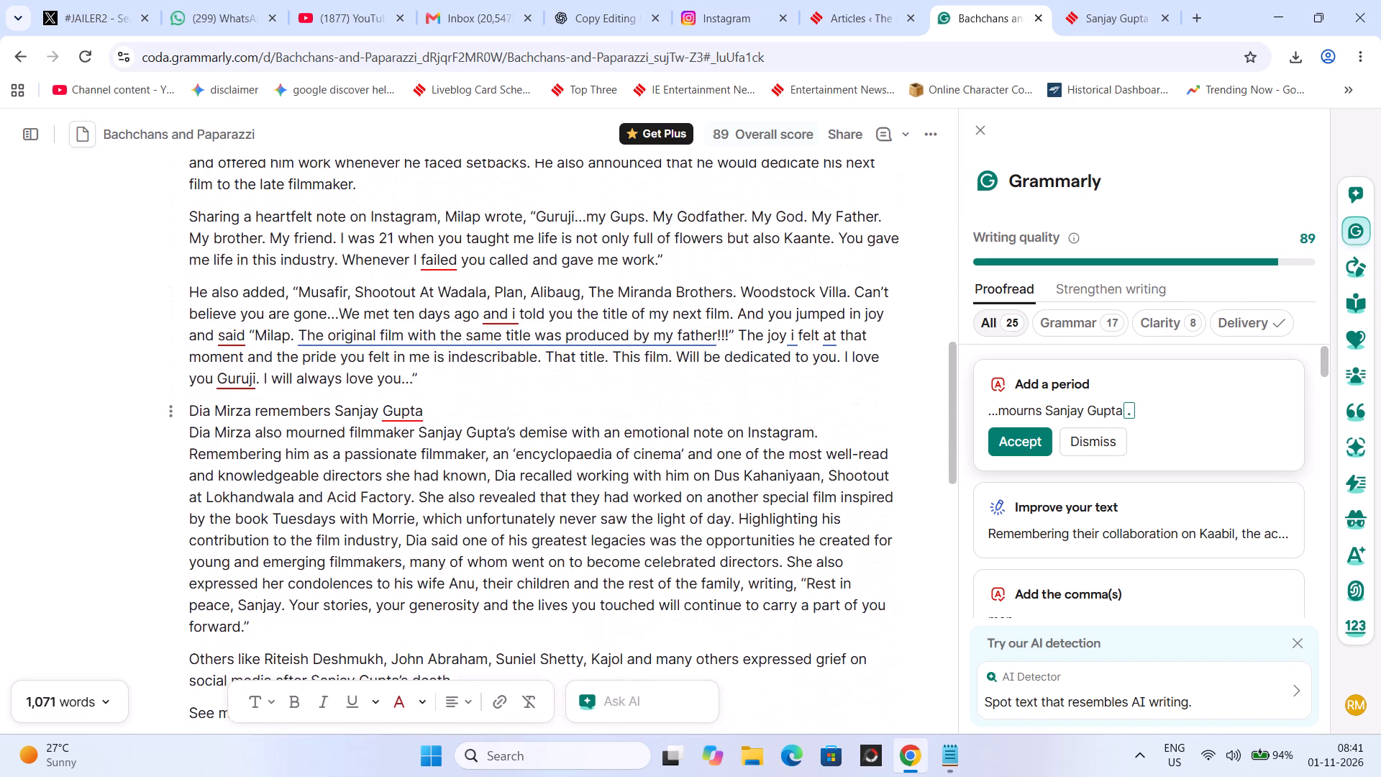
scroll(202, 399, "down", 3)
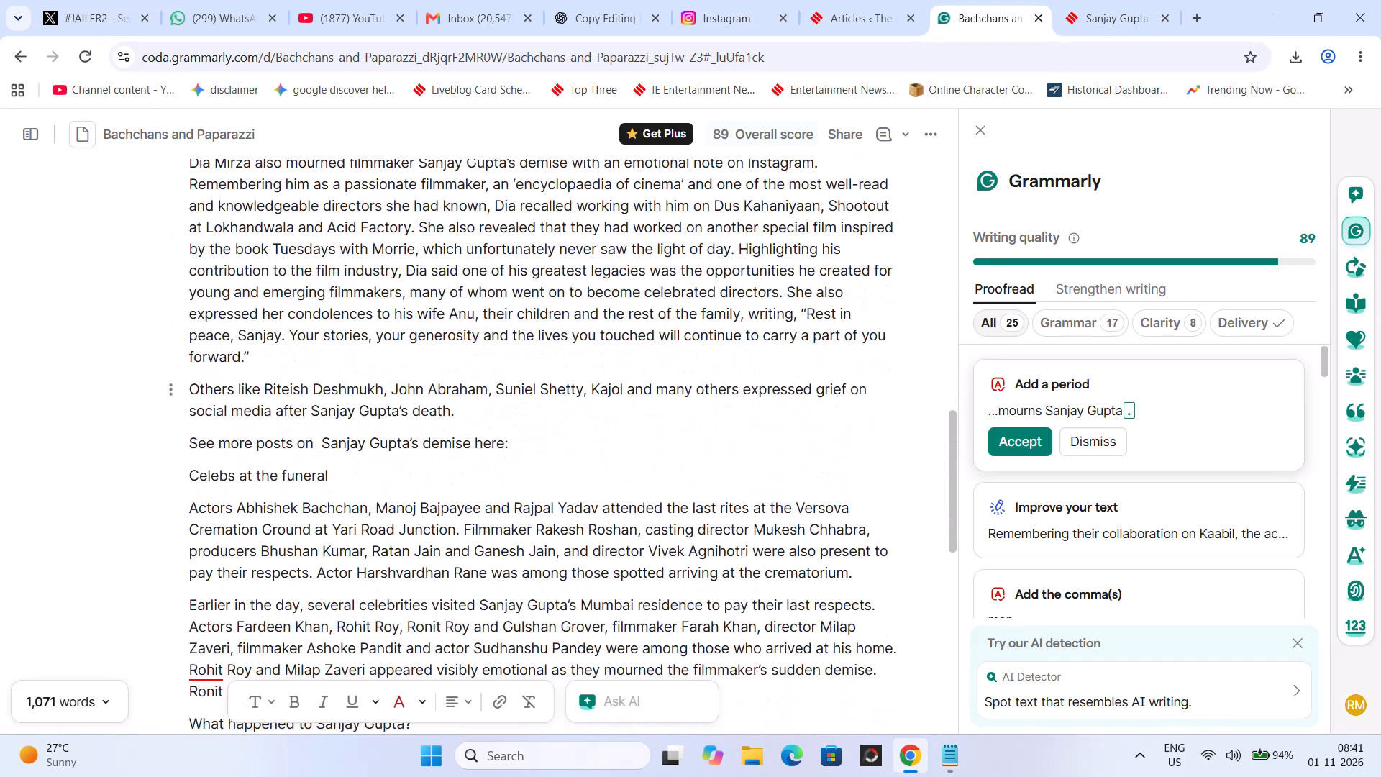
scroll(203, 399, "down", 1)
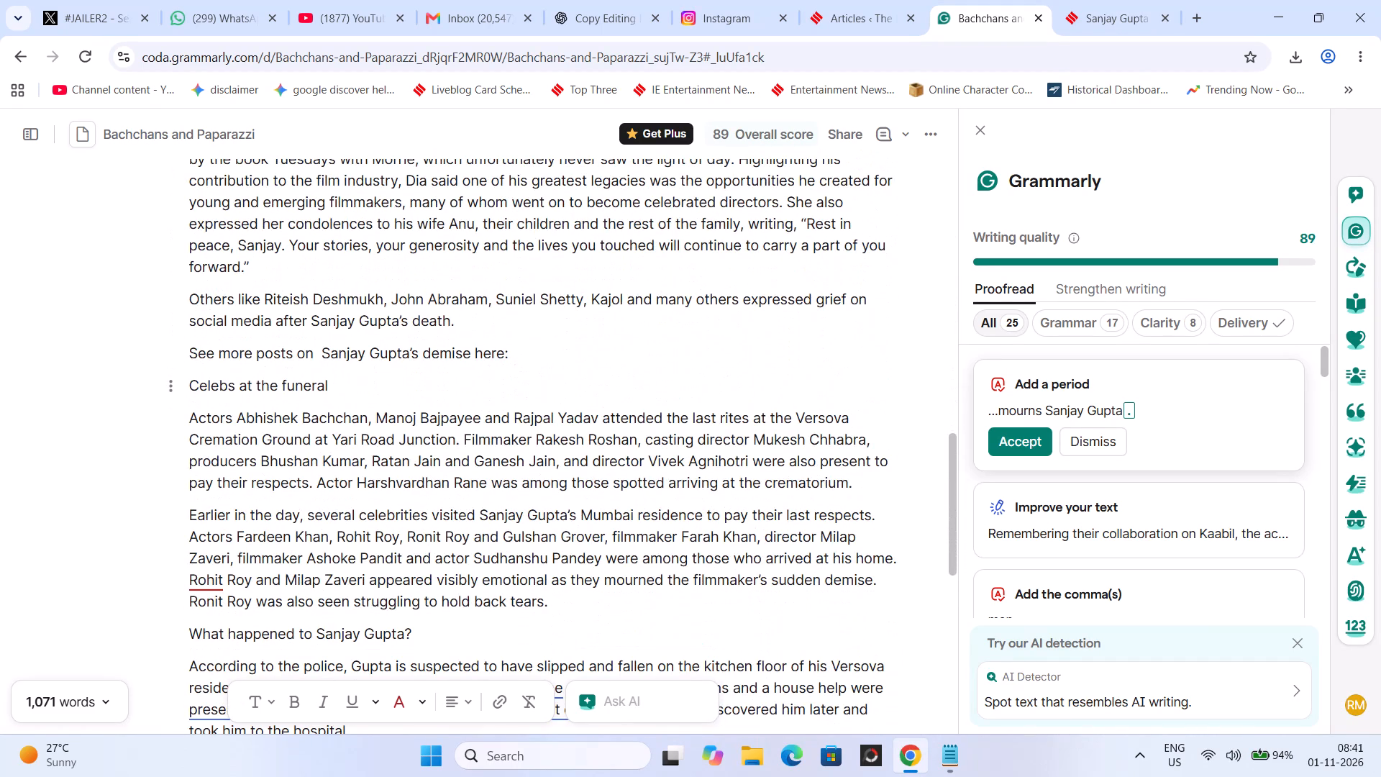
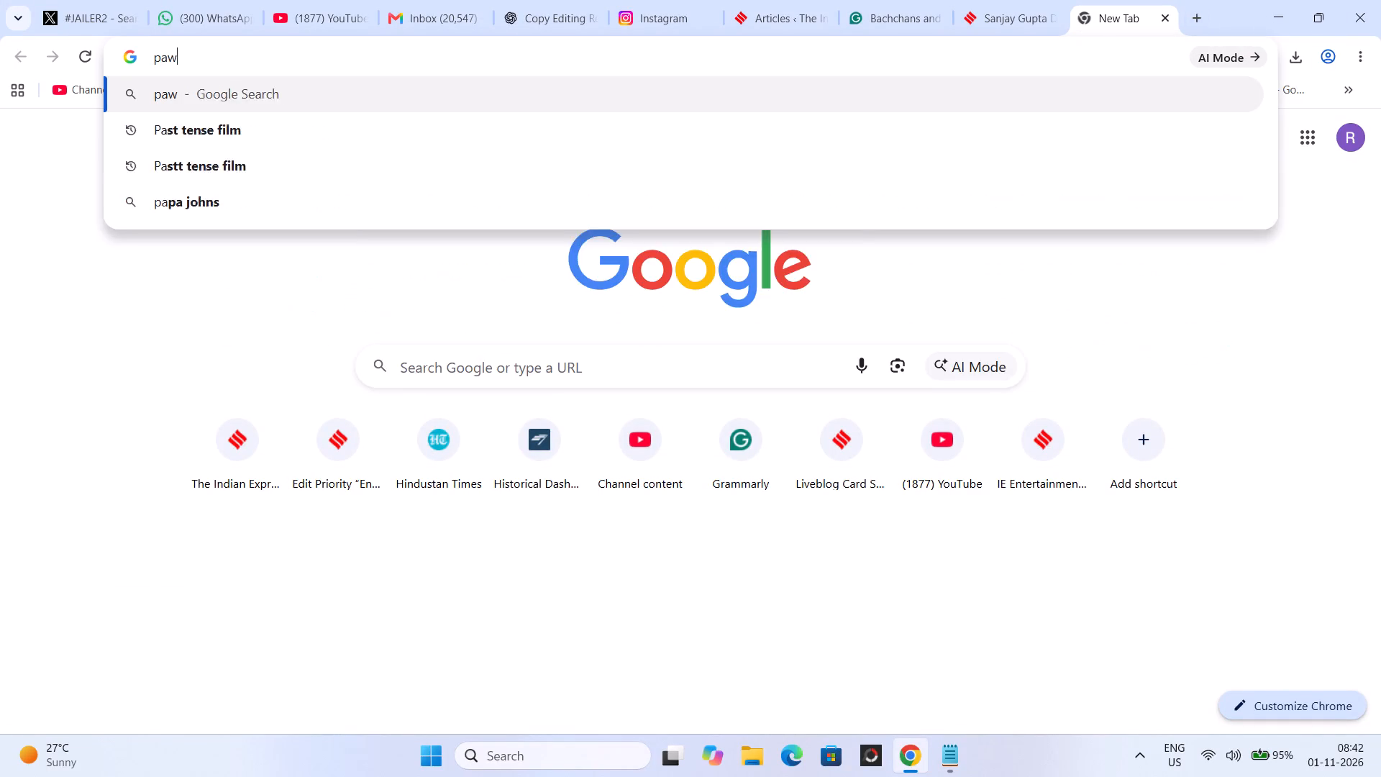
Search Google for "pawan hans crematorium" and copy the name "Pawan Hans Crematorium" from the Economic Times result's snippet.
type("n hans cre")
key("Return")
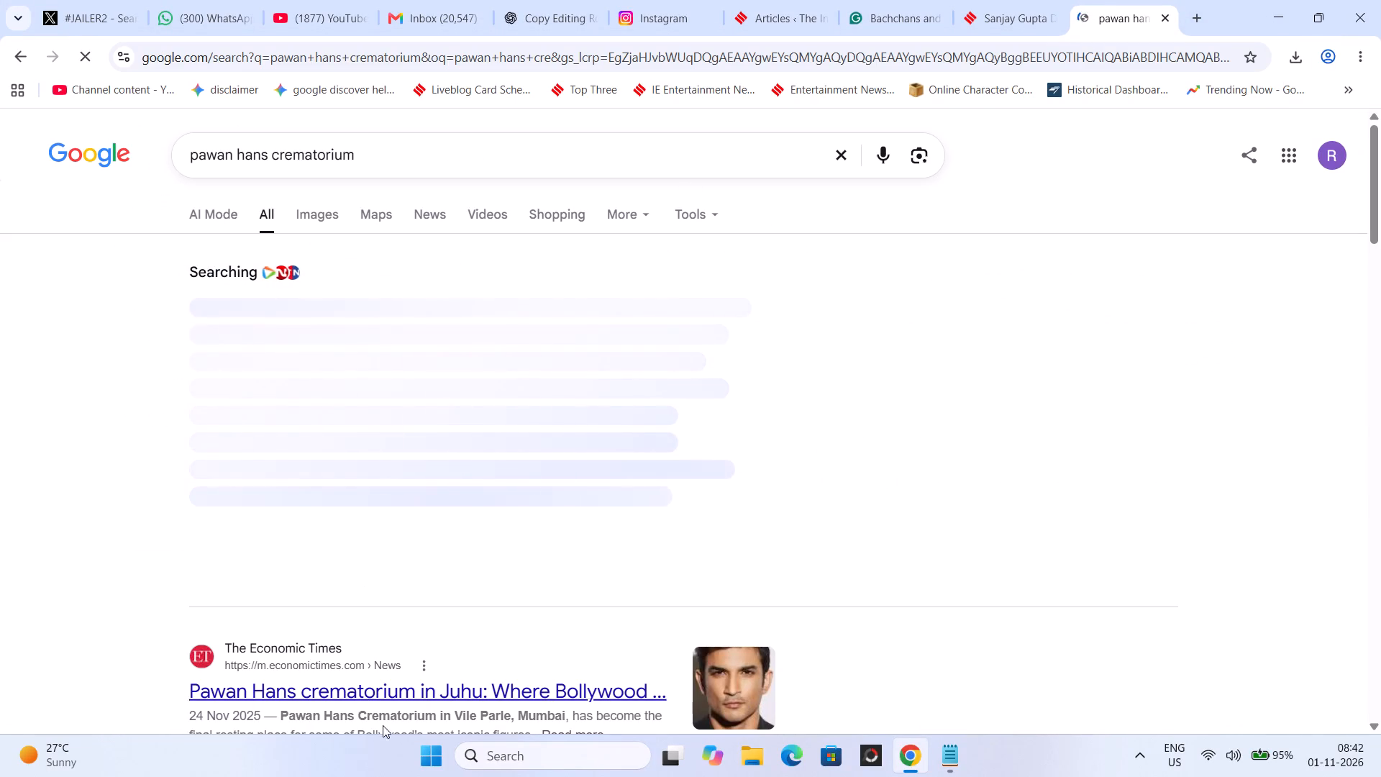
left_click_drag(441, 718, 284, 719)
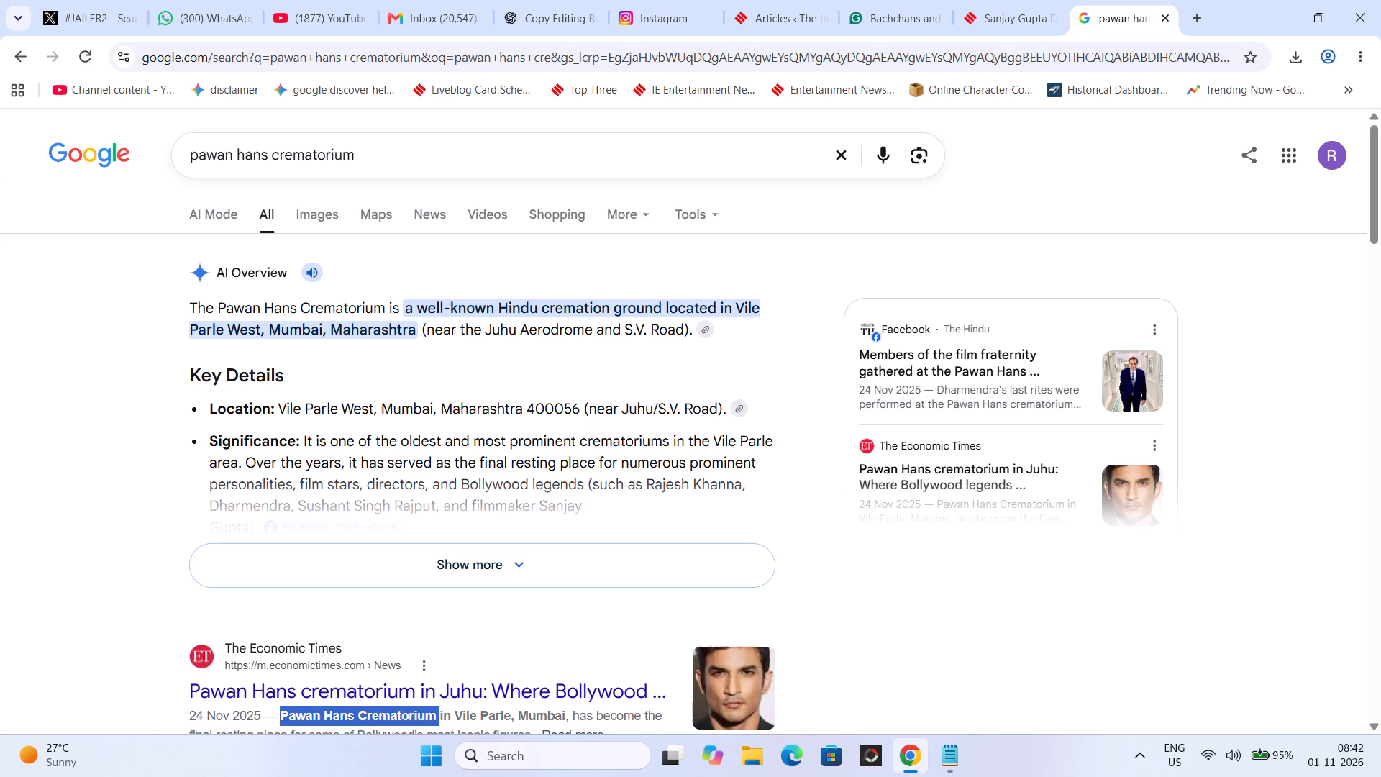
left_click_drag(284, 719, 283, 719)
right_click(300, 719)
left_click(376, 523)
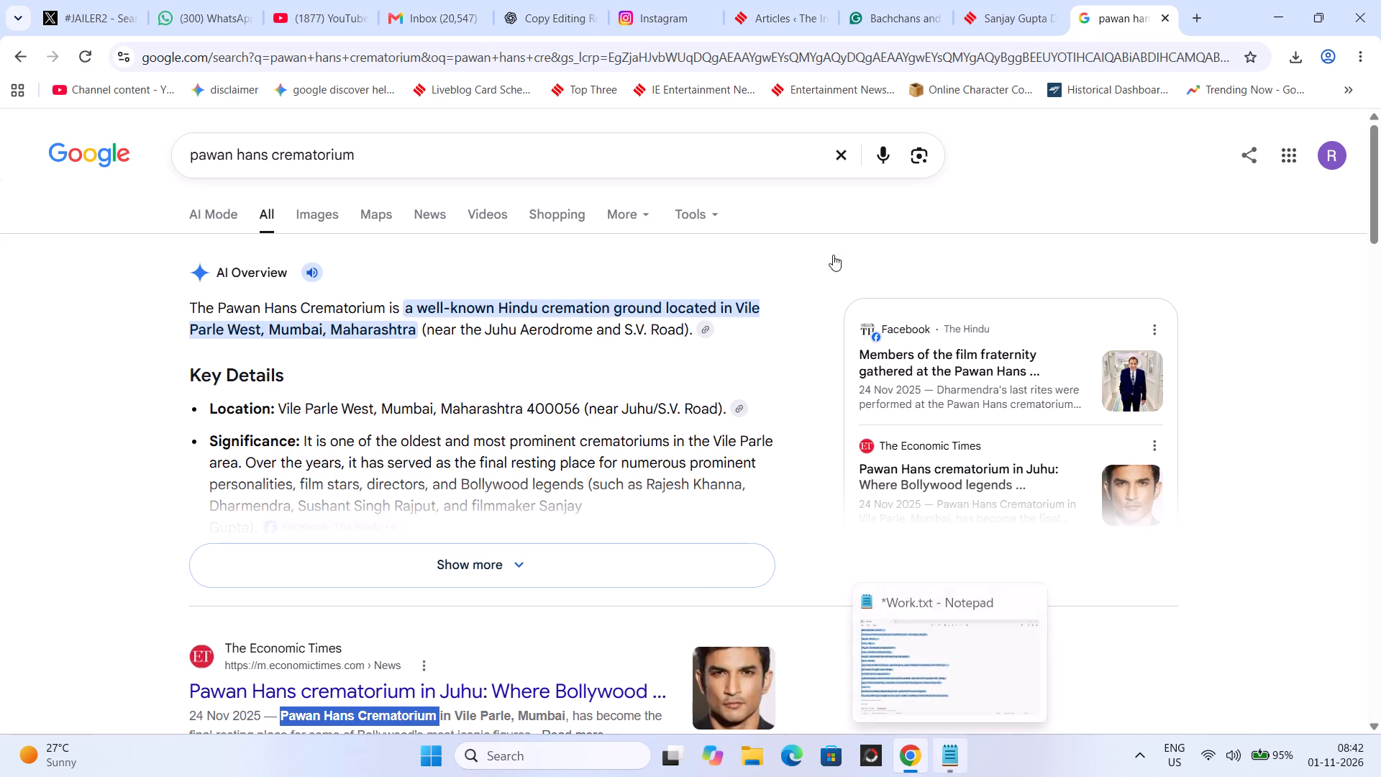
Return to the Grammarly document and select the intro paragraph's ending, from "final farewell" through "via social media.".
left_click(898, 0)
scroll(504, 305, "up", 6)
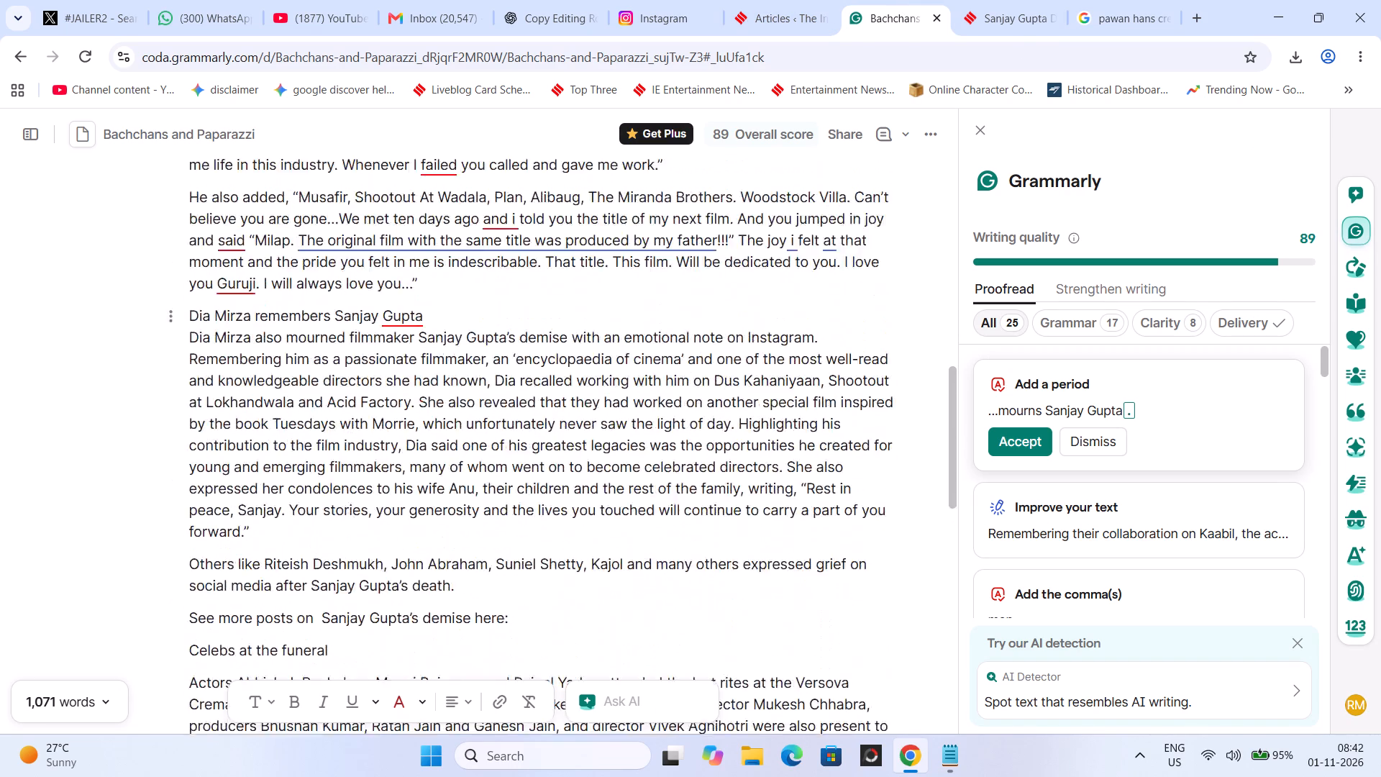
scroll(503, 330, "up", 10)
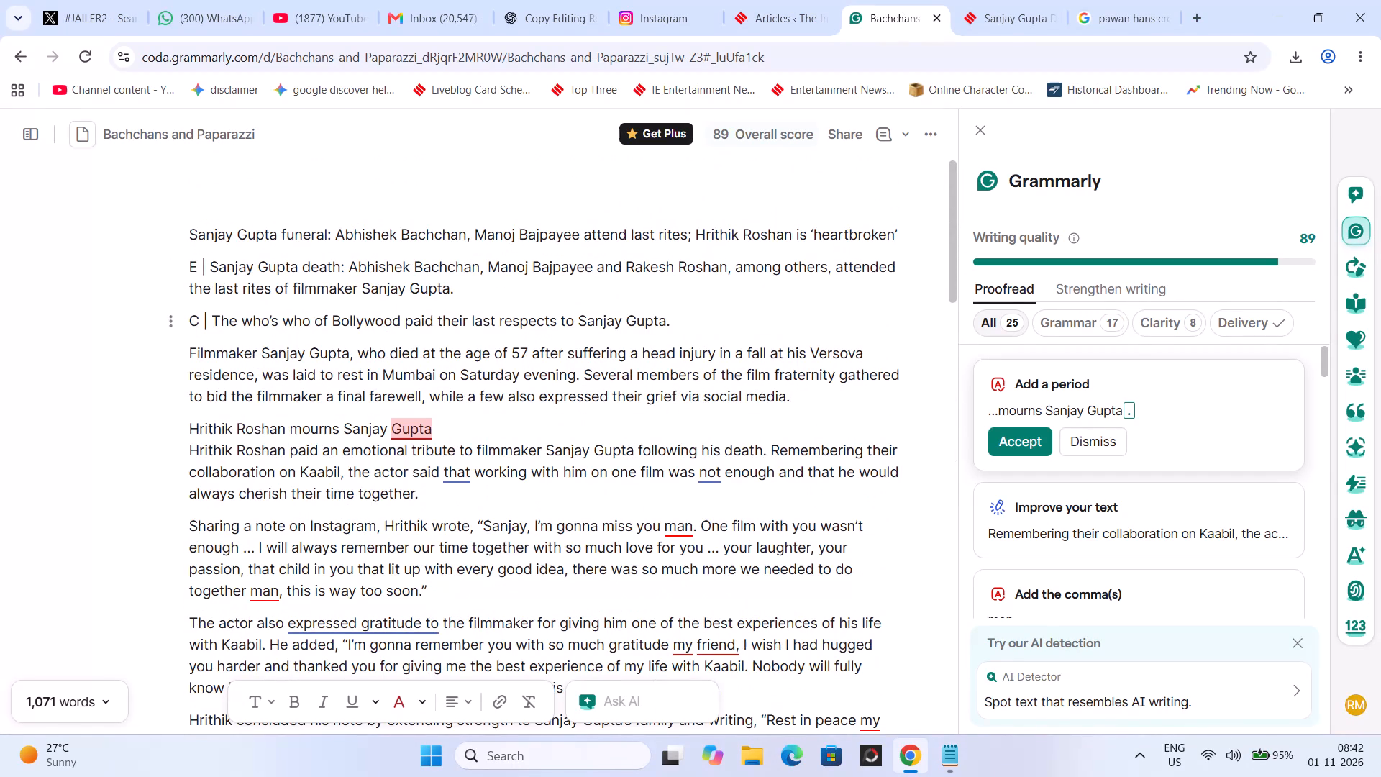
left_click_drag(831, 394, 319, 399)
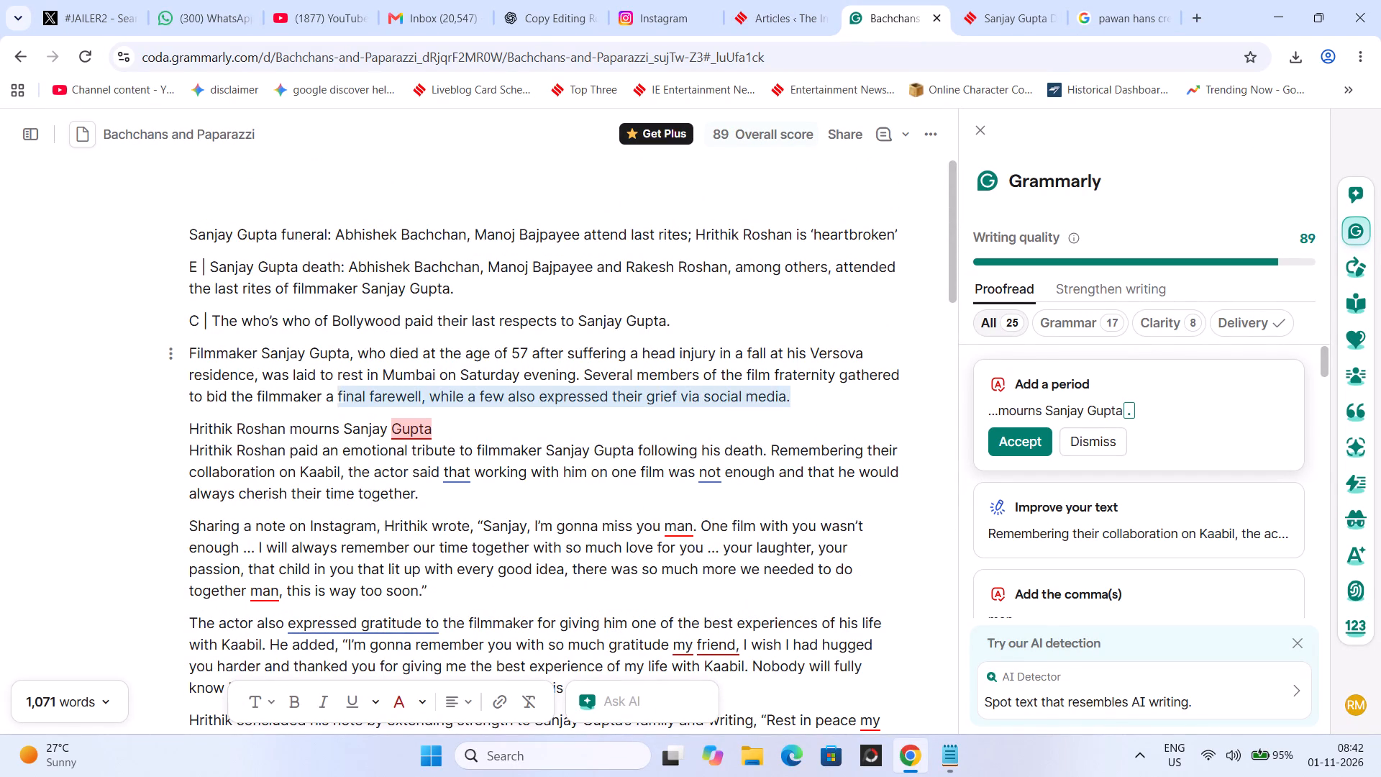
Replace the intro paragraph's ending, from "to bid the filmmaker" through "via social media.", with the copied name "Pawan Hans Crematorium" as plain text.
left_click_drag(319, 399, 189, 406)
right_click(194, 405)
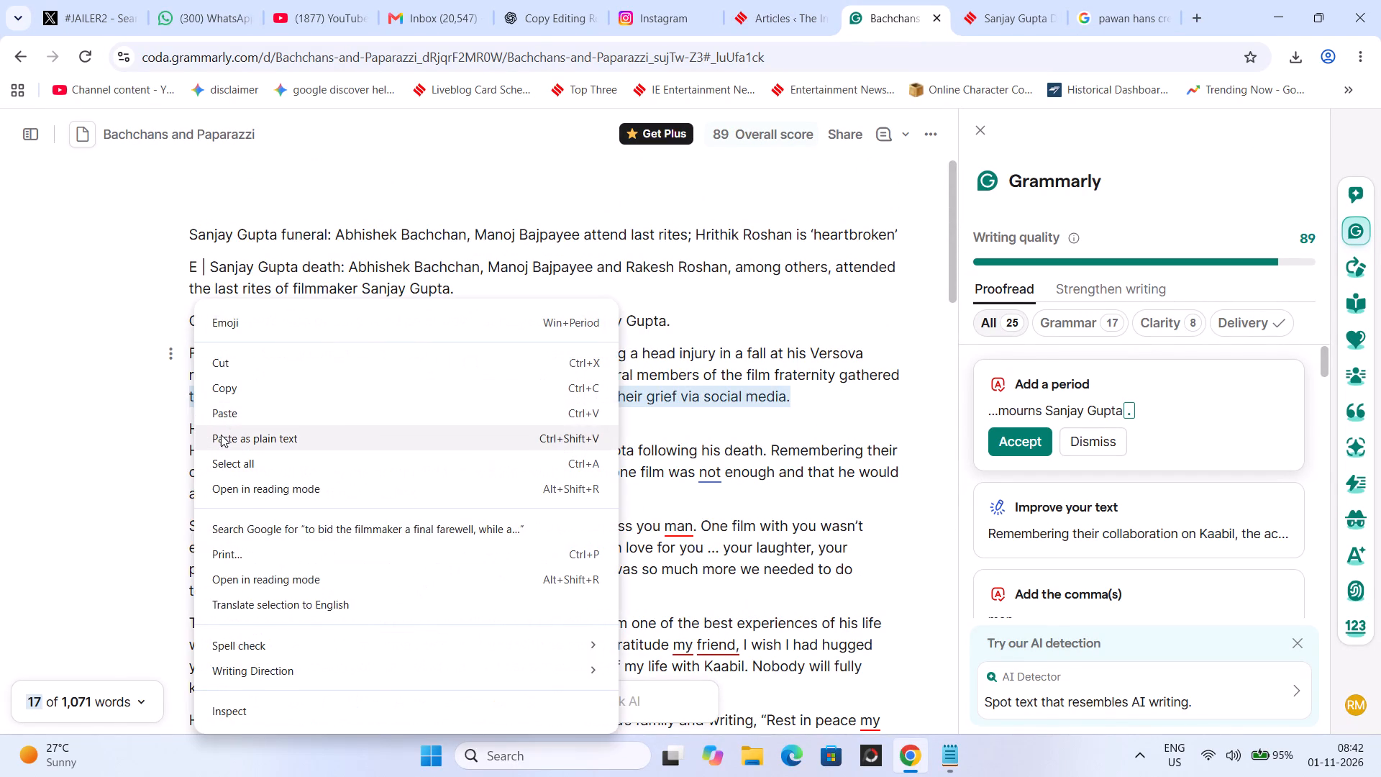
left_click(221, 435)
Insert "at the" before "Pawan Hans Crematorium" in the intro paragraph.
left_click(191, 401)
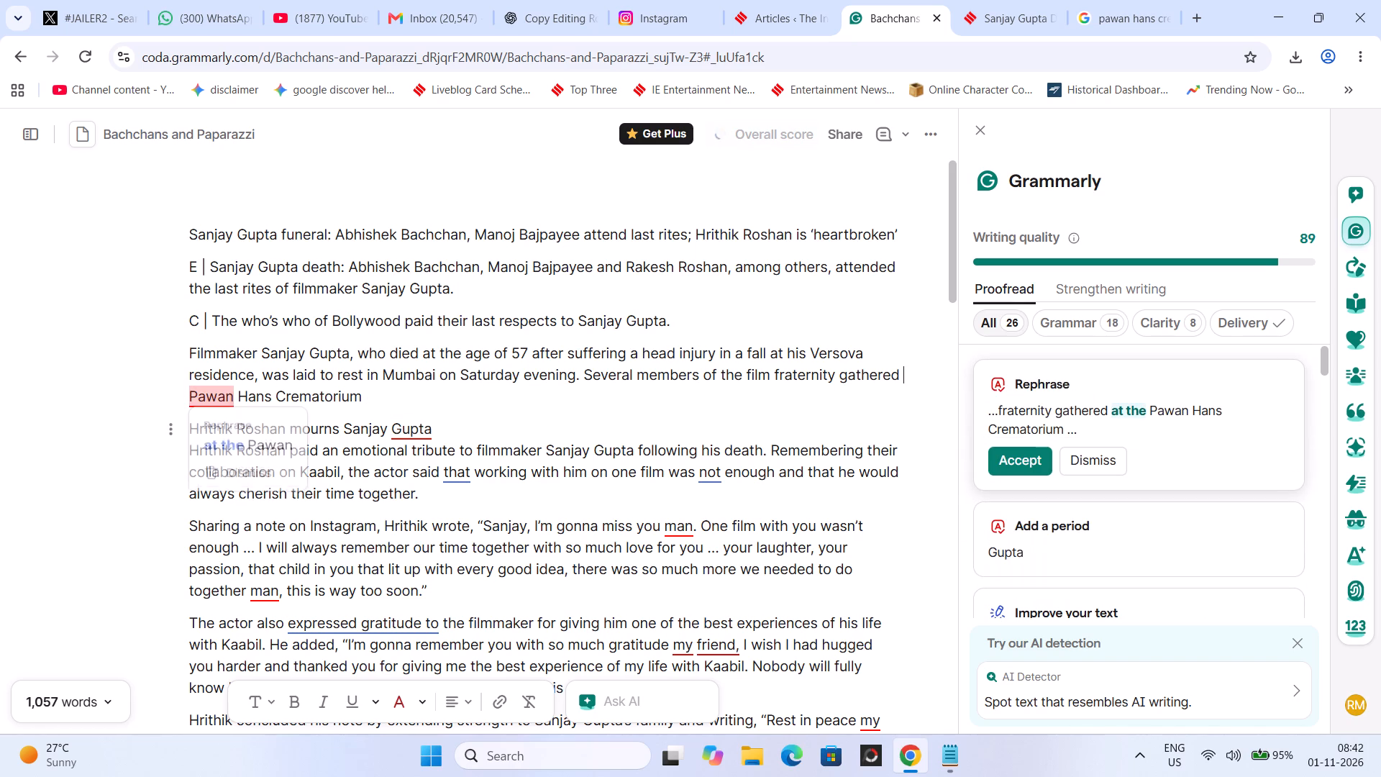
key("Left")
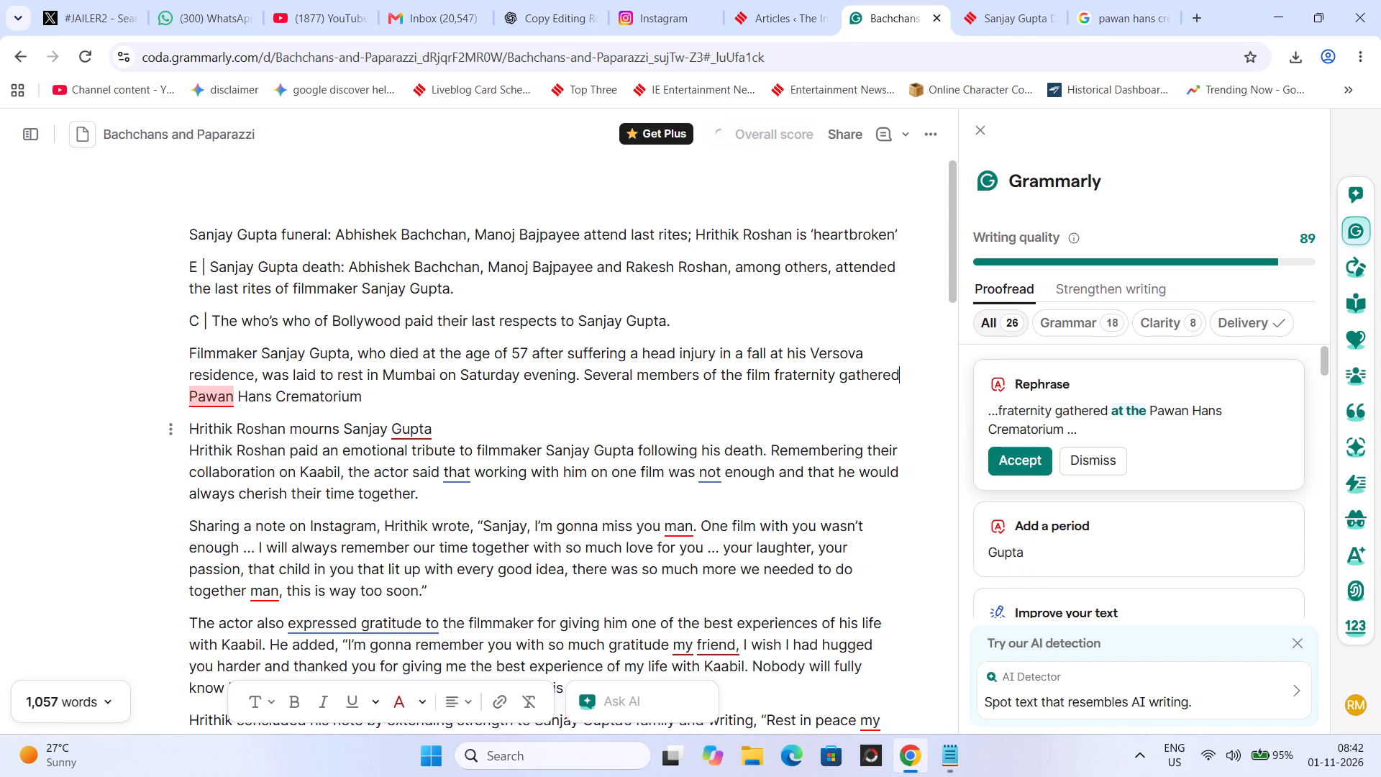
key("Right")
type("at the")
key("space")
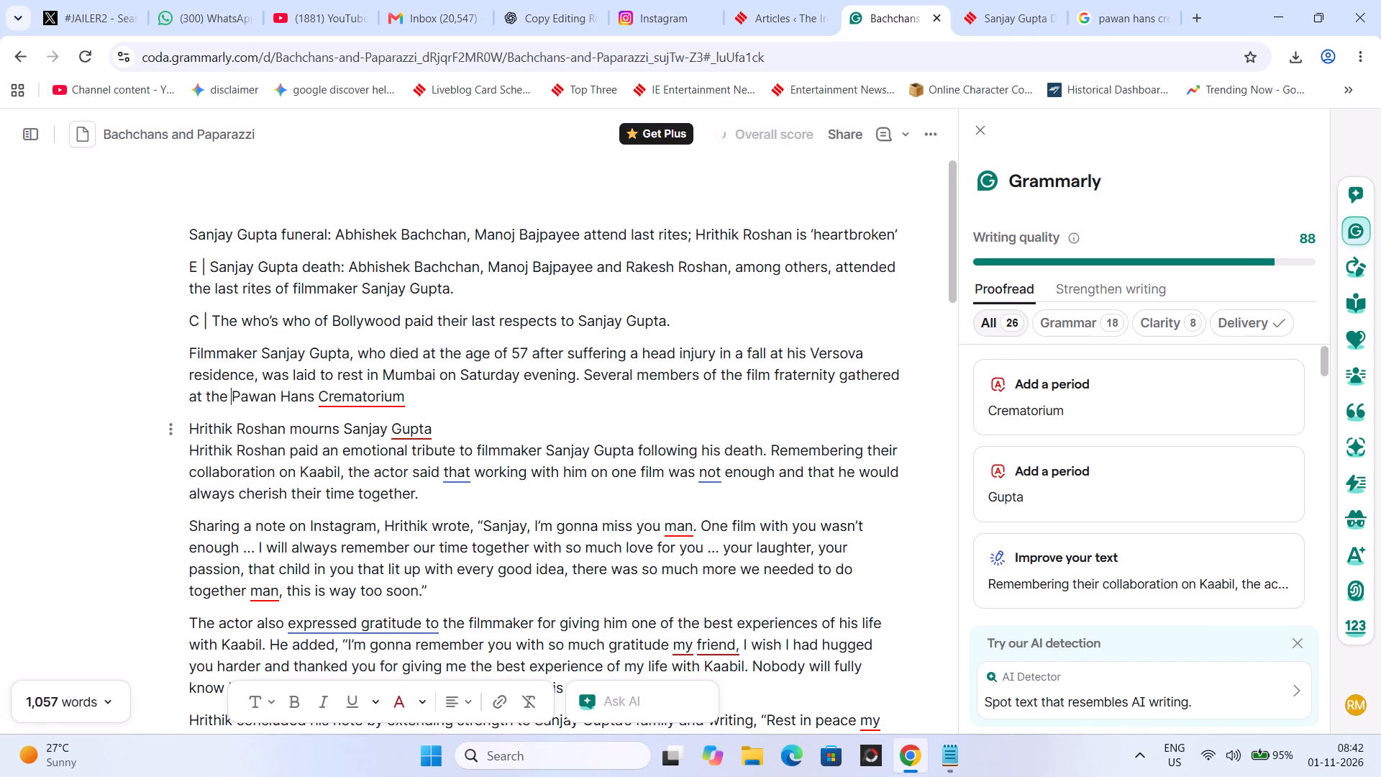
Continue the intro sentence after "Pawan Hans Crematorium" with "to pay their last respects".
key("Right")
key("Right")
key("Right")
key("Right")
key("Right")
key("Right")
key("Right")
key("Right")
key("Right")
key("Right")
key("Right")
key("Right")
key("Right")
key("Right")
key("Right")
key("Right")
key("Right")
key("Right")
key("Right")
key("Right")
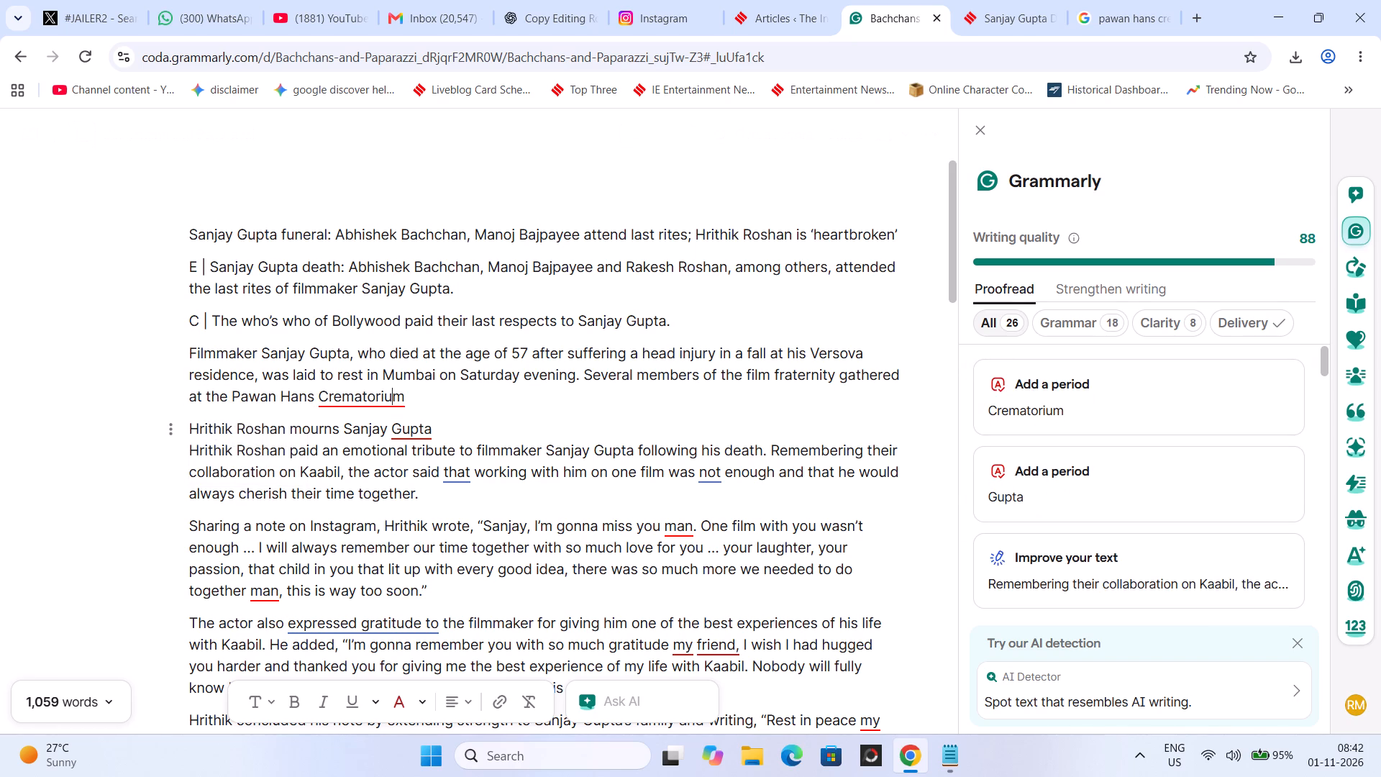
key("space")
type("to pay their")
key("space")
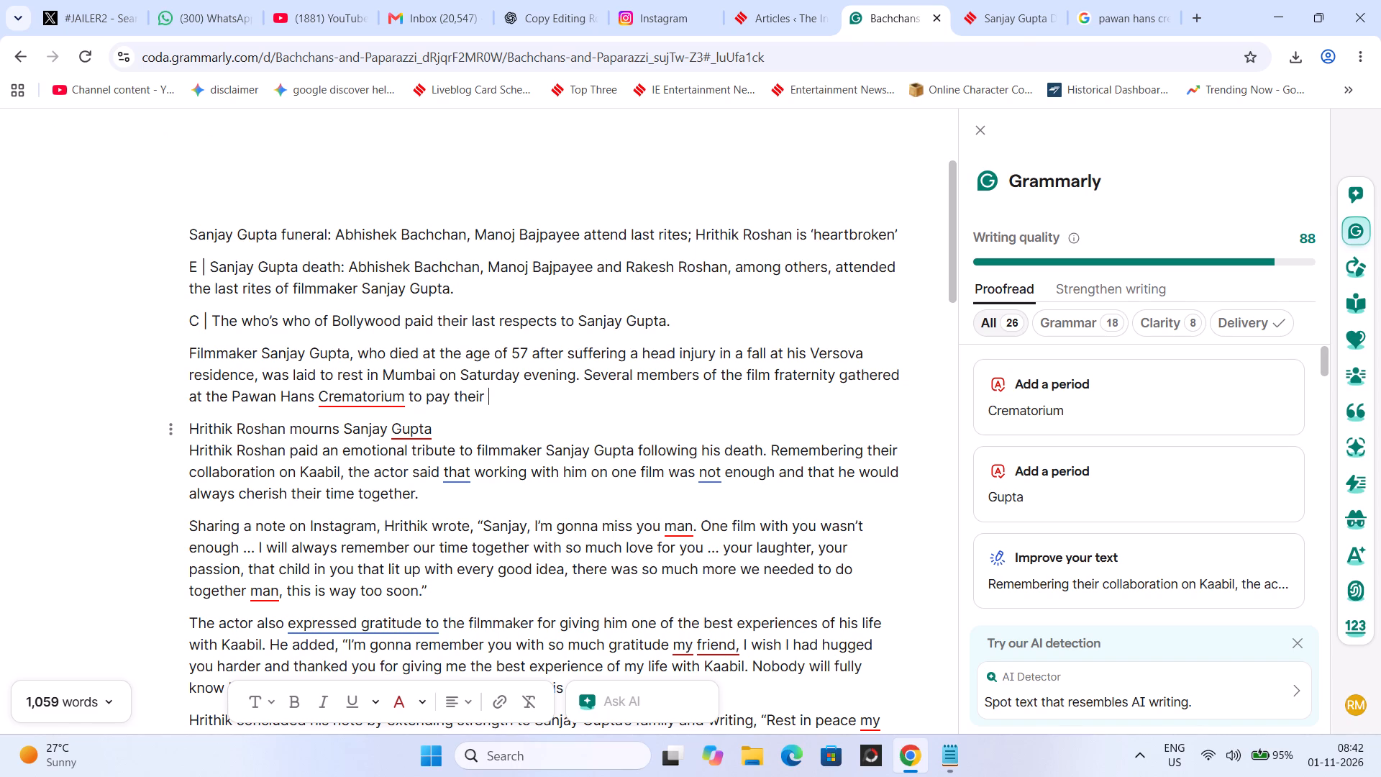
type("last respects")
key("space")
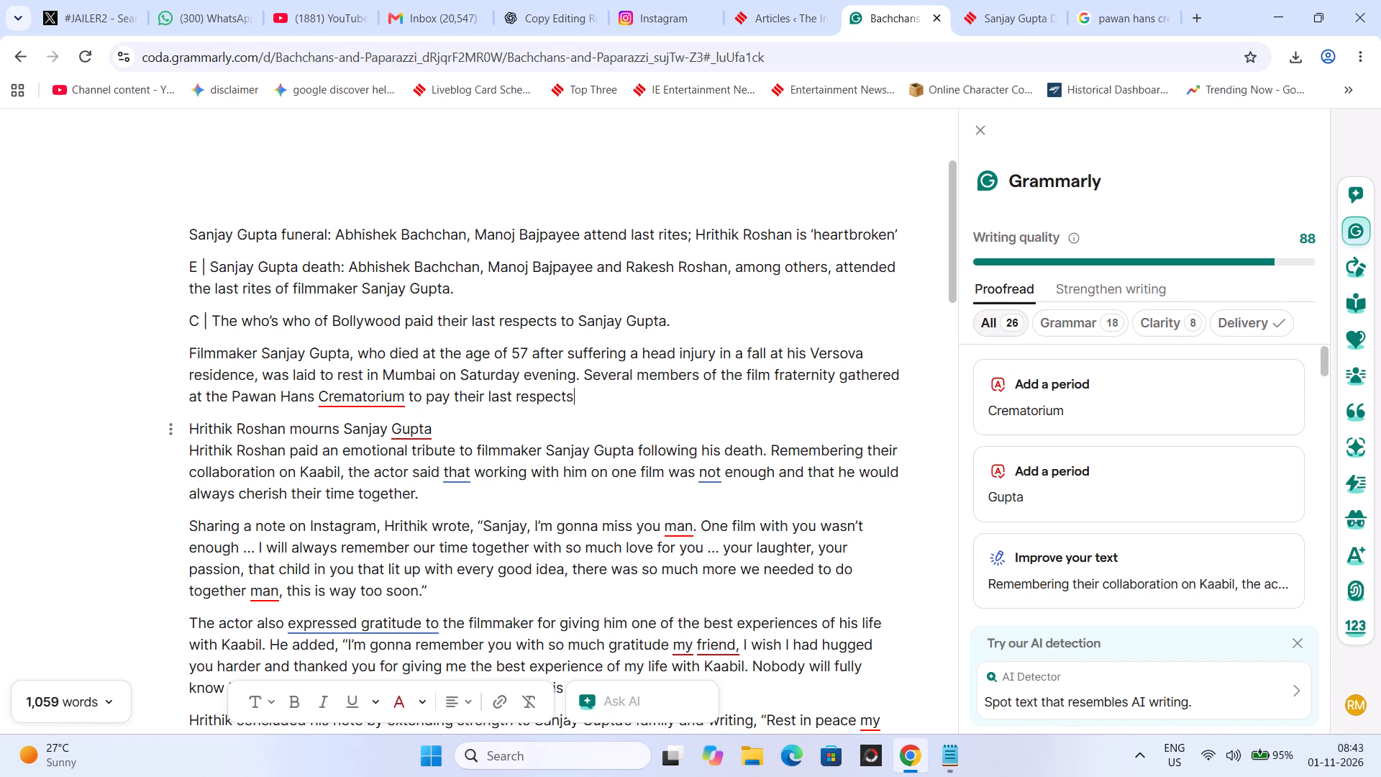
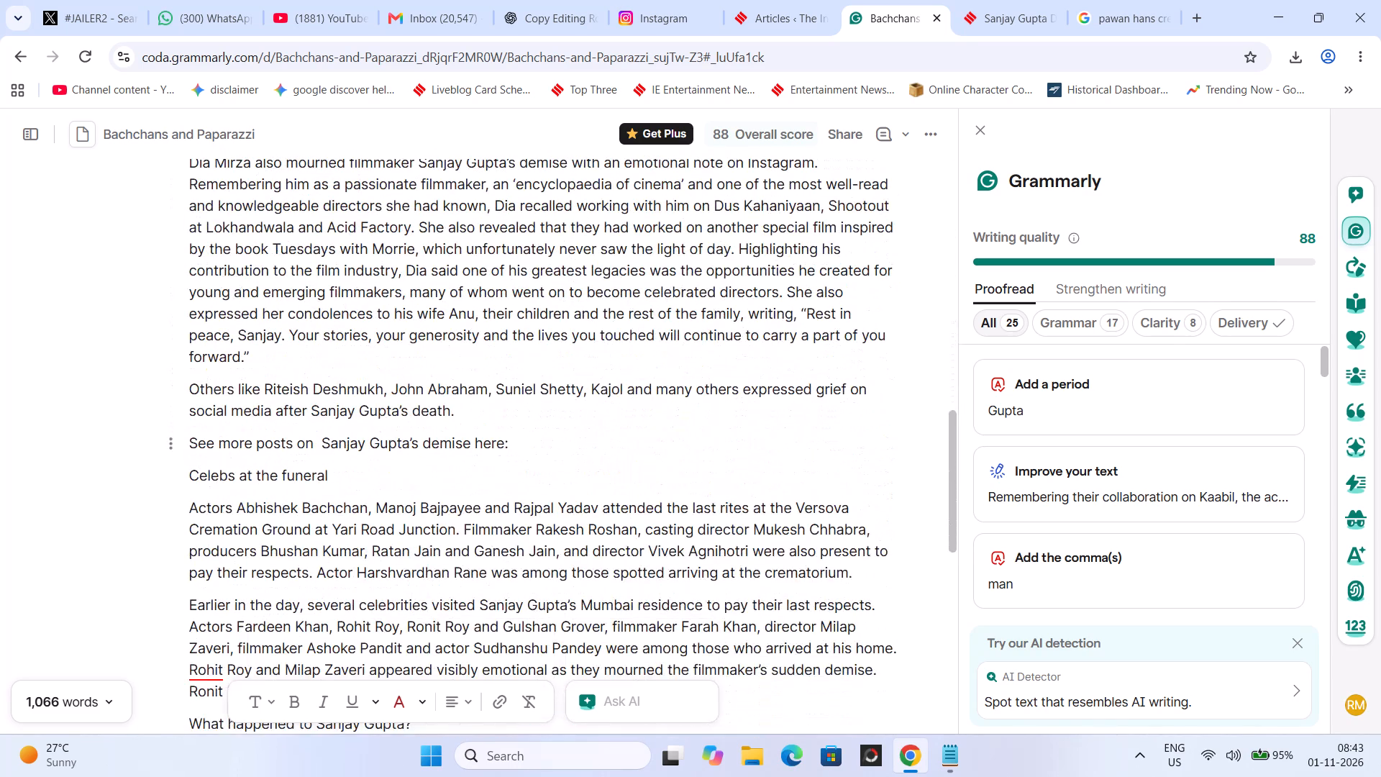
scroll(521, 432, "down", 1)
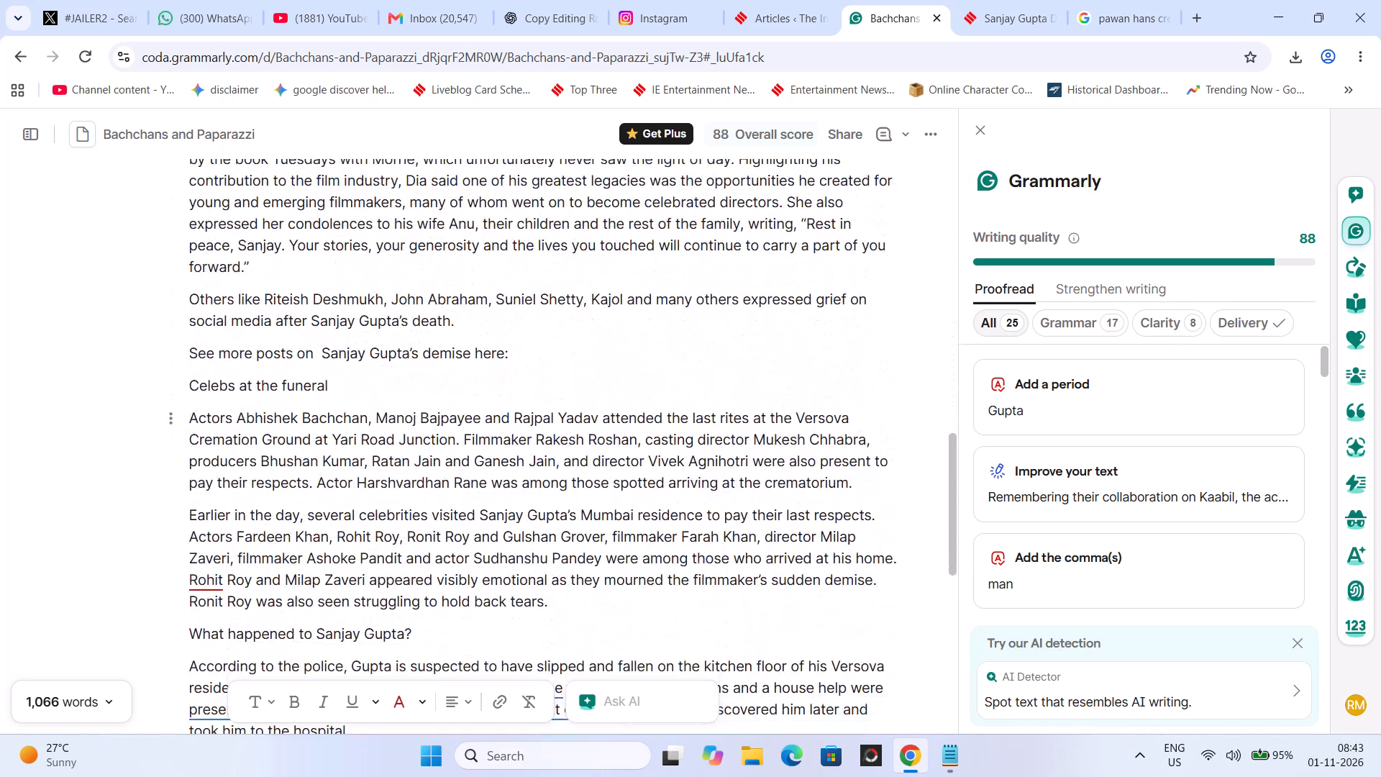
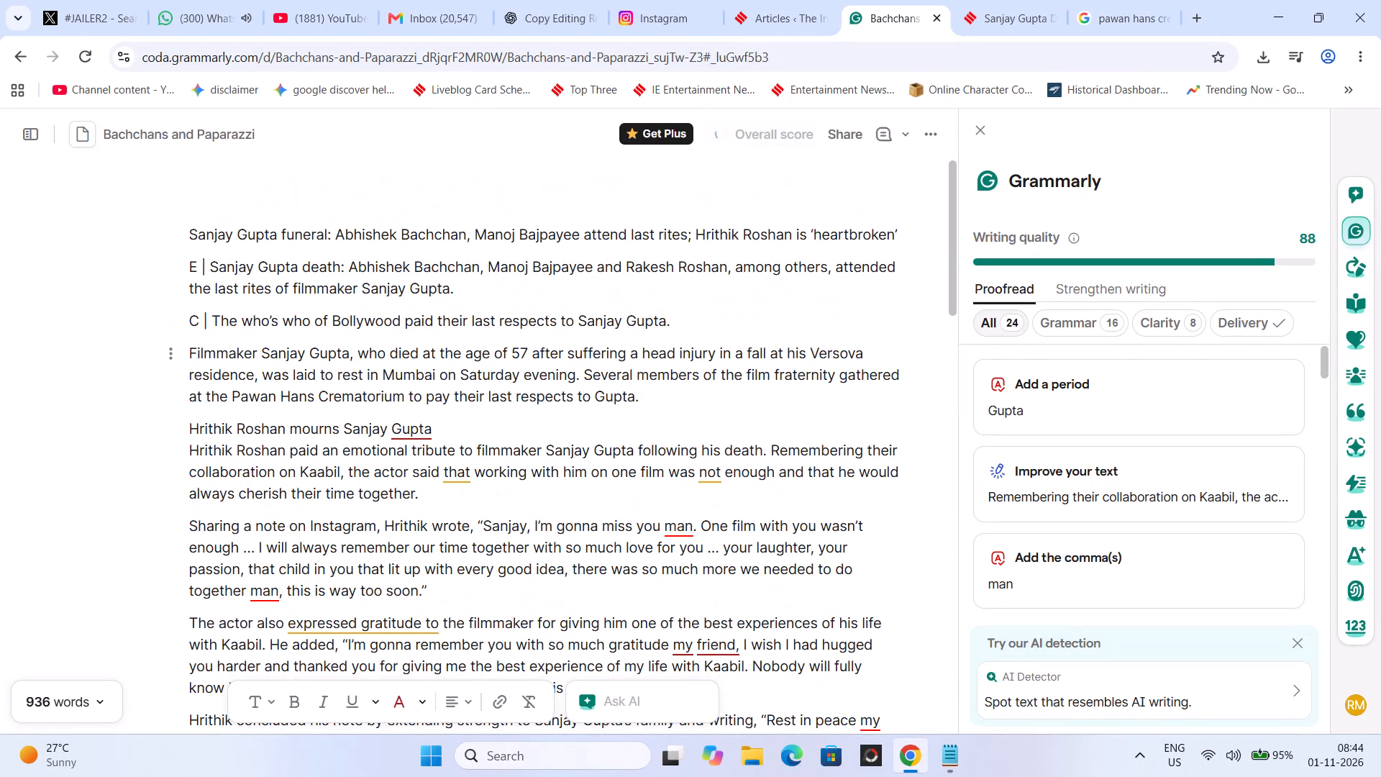
Paste the copied attendee paragraphs, from "Actors Abhishek Bachchan" through "hold back tears.", between the intro paragraph and the Hrithik Roshan subheading.
left_click(688, 407)
key("Return")
key("Return")
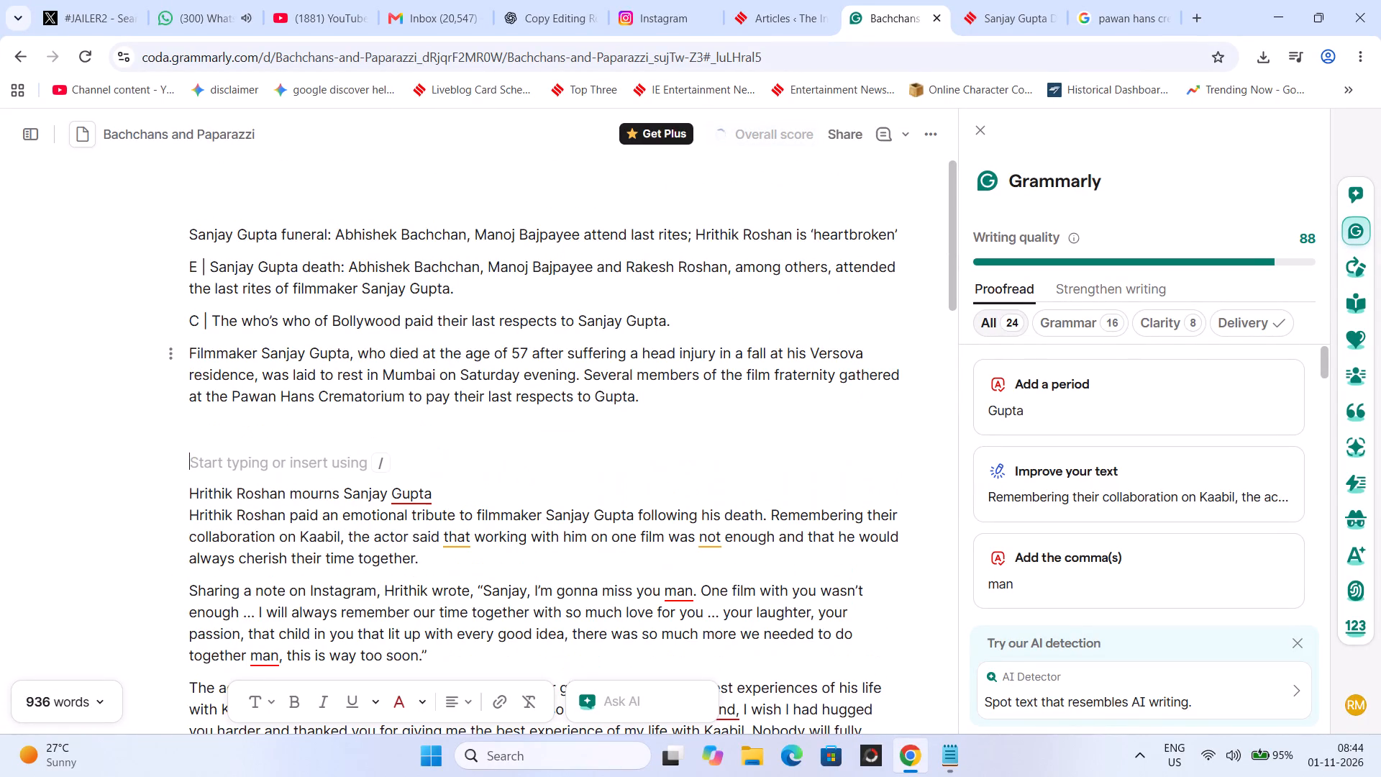
key("Up")
key("ctrl+v")
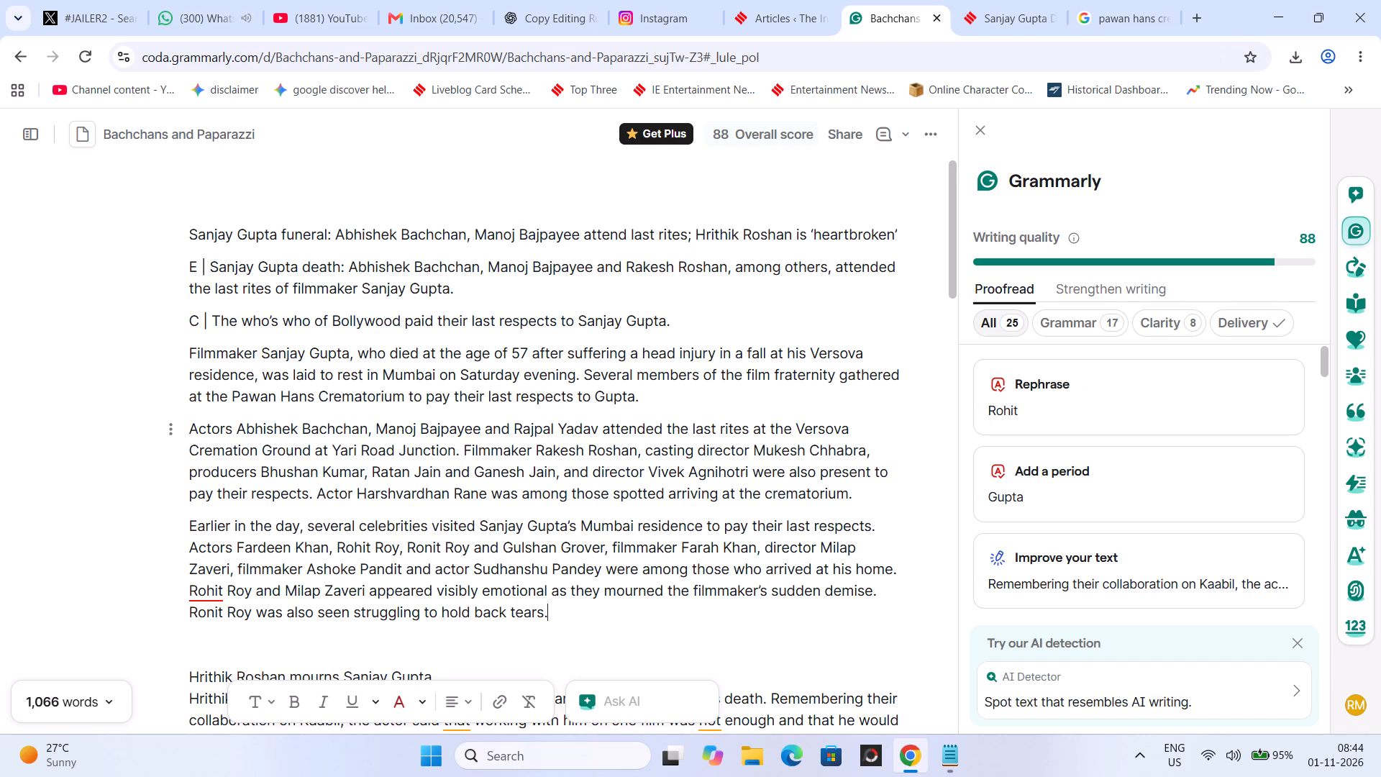
Delete the word "Actors" before "Abhishek Bachchan" at the start of the paragraph about last rites attendees.
left_click_drag(234, 434, 190, 430)
key("BackSpace")
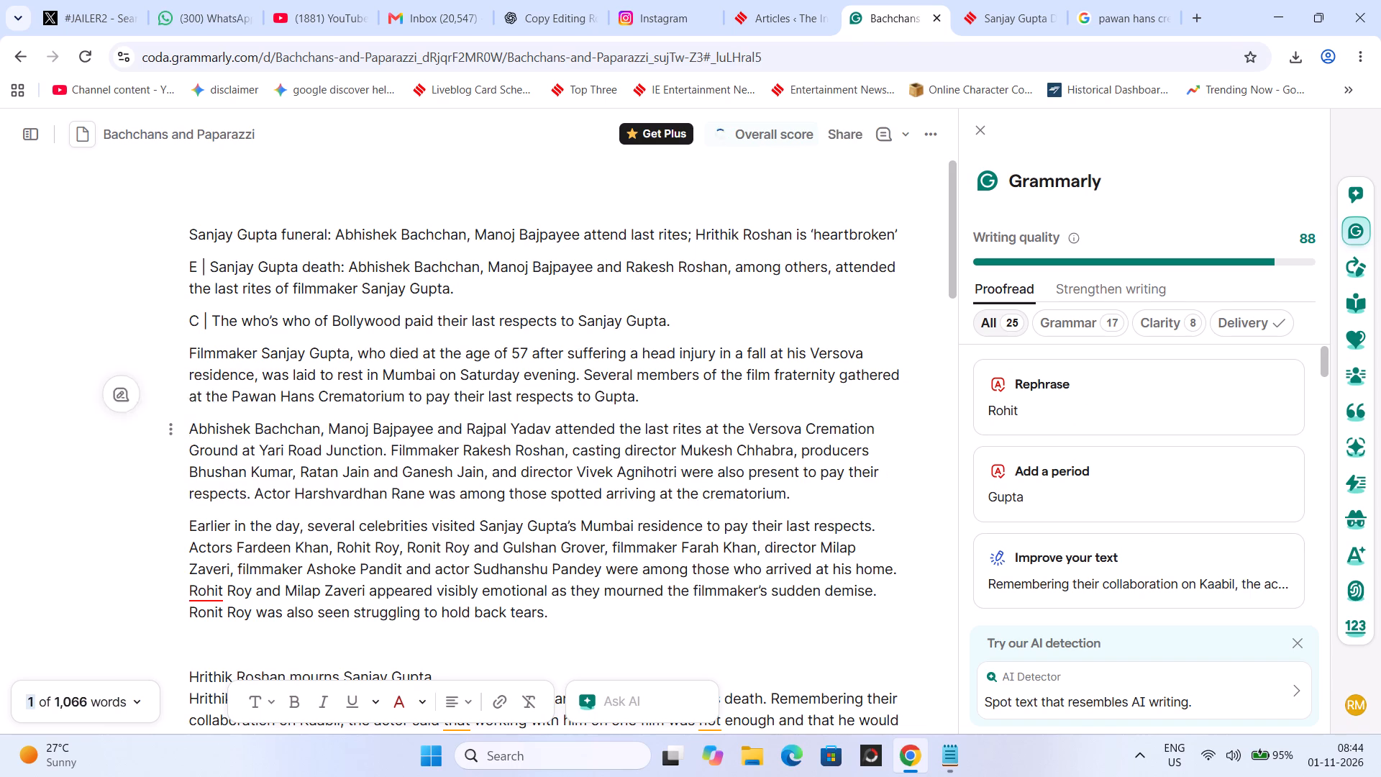
In the second body paragraph, replace the text from "attended the last rites" through "Filmmaker" with a comma after "Rajpal Yadav".
key("Right")
key("Right")
key("Right")
key("Right")
key("Right")
key("Right")
key("Right")
key("Right")
key("Right")
key("Right")
key("Right")
key("Right")
key("Right")
key("Right")
key("Right")
key("Right")
key("Right")
key("Right")
key("Right")
key("Right")
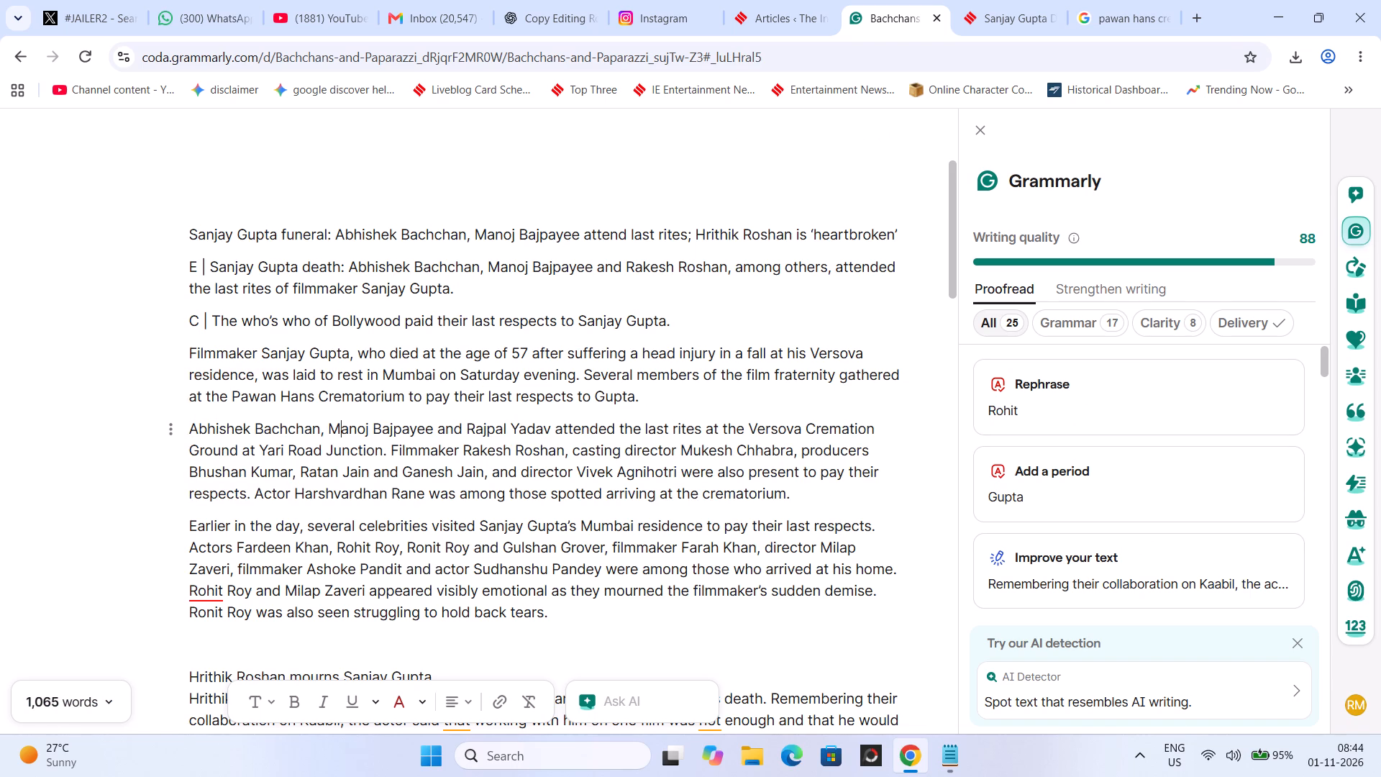
key("Right")
key("Right")
key("Right")
key("Right")
key("Right")
key("Right")
key("Right")
key("Right")
key("Right")
key("Right")
key("Right")
key("Right")
key("Right")
key("Right")
key("Right")
key("Right")
key("Right")
key("Right")
key("Right")
key("Right")
key("BackSpace")
key("BackSpace")
key("BackSpace")
key("BackSpace")
key("BackSpace")
key("BackSpace")
key("BackSpace")
key("BackSpace")
key("BackSpace")
key("BackSpace")
key("BackSpace")
key("BackSpace")
key("BackSpace")
key("BackSpace")
key("BackSpace")
key("BackSpace")
key("BackSpace")
key("BackSpace")
key("BackSpace")
key("BackSpace")
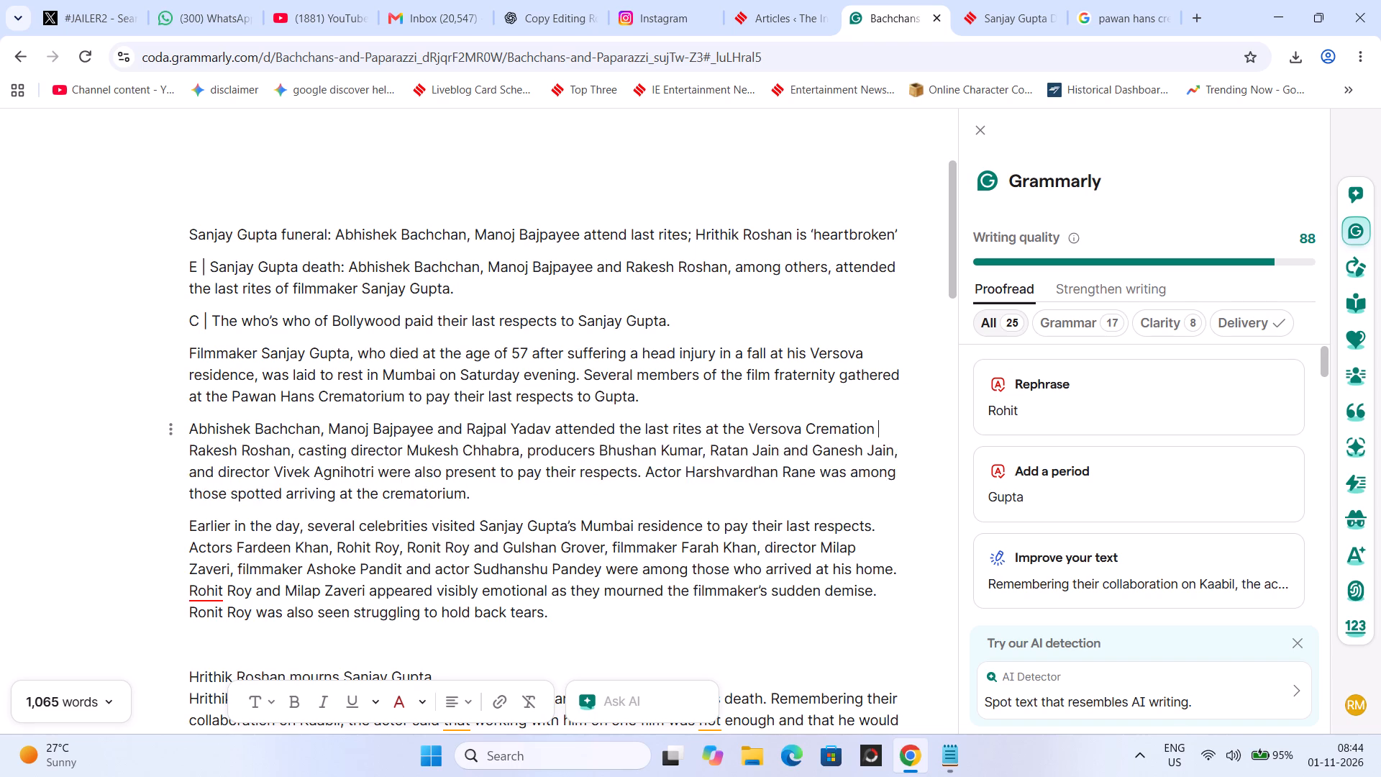
key("BackSpace")
key("BackSpace")
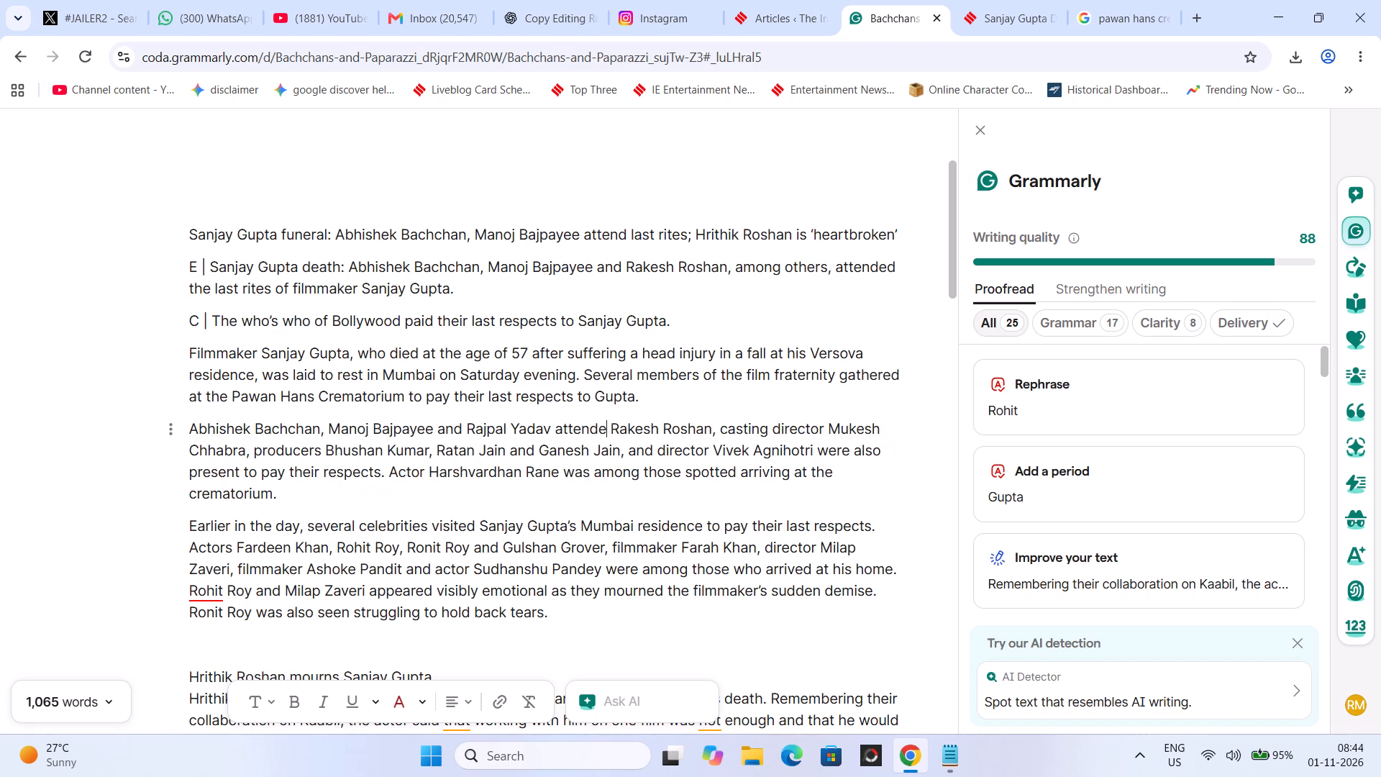
key("BackSpace")
key("BackSpace")
key("BackSpace")
key("BackSpace")
key("BackSpace")
key("BackSpace")
key("BackSpace")
key("BackSpace")
key("comma")
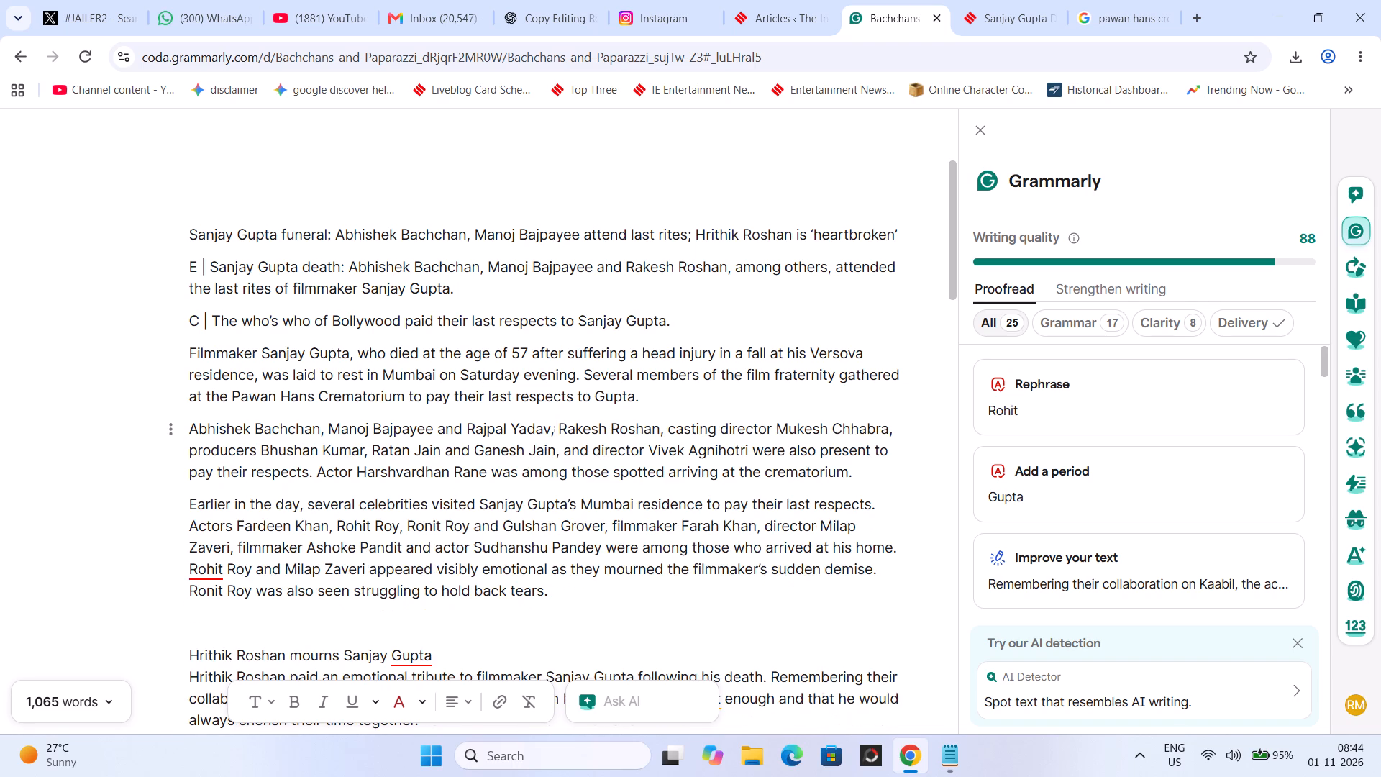
Replace "and" between "Manoj Bajpayee" and "Rajpal Yadav" with a comma.
key("Left")
key("Left")
key("Left")
key("Left")
key("Left")
key("Left")
key("Left")
key("Left")
key("Left")
key("Left")
key("Left")
key("Left")
key("Left")
key("BackSpace")
key("BackSpace")
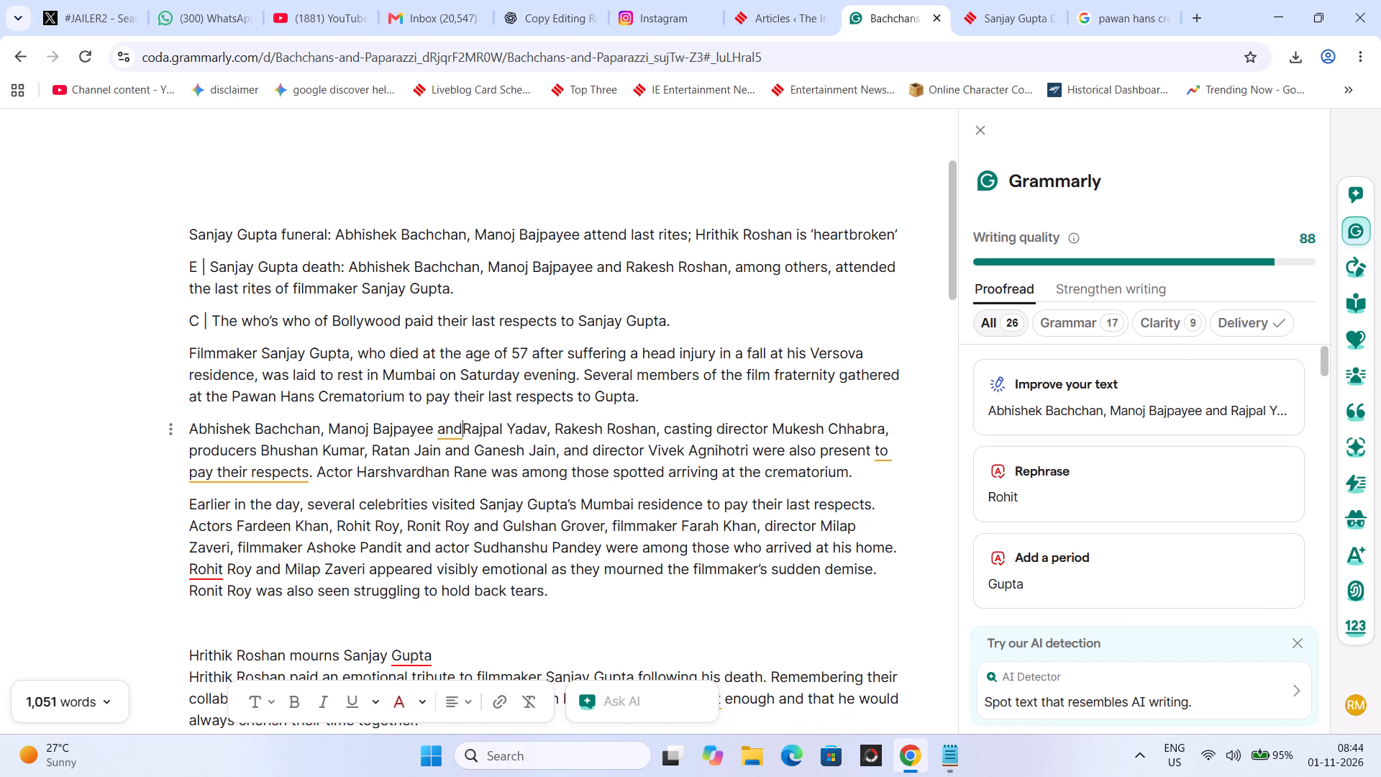
key("BackSpace")
key("BackSpace")
key("BackSpace")
type(",")
key("space")
Remove "casting director" before "Mukesh Chhabra", keeping a comma and space after "Rakesh Roshan".
key("Right")
key("Right")
key("Right")
key("Right")
key("Right")
key("Right")
key("Right")
key("Right")
key("Right")
key("Right")
key("Right")
key("Right")
key("Right")
key("Right")
key("Right")
key("Right")
key("Right")
key("Right")
key("Right")
key("Right")
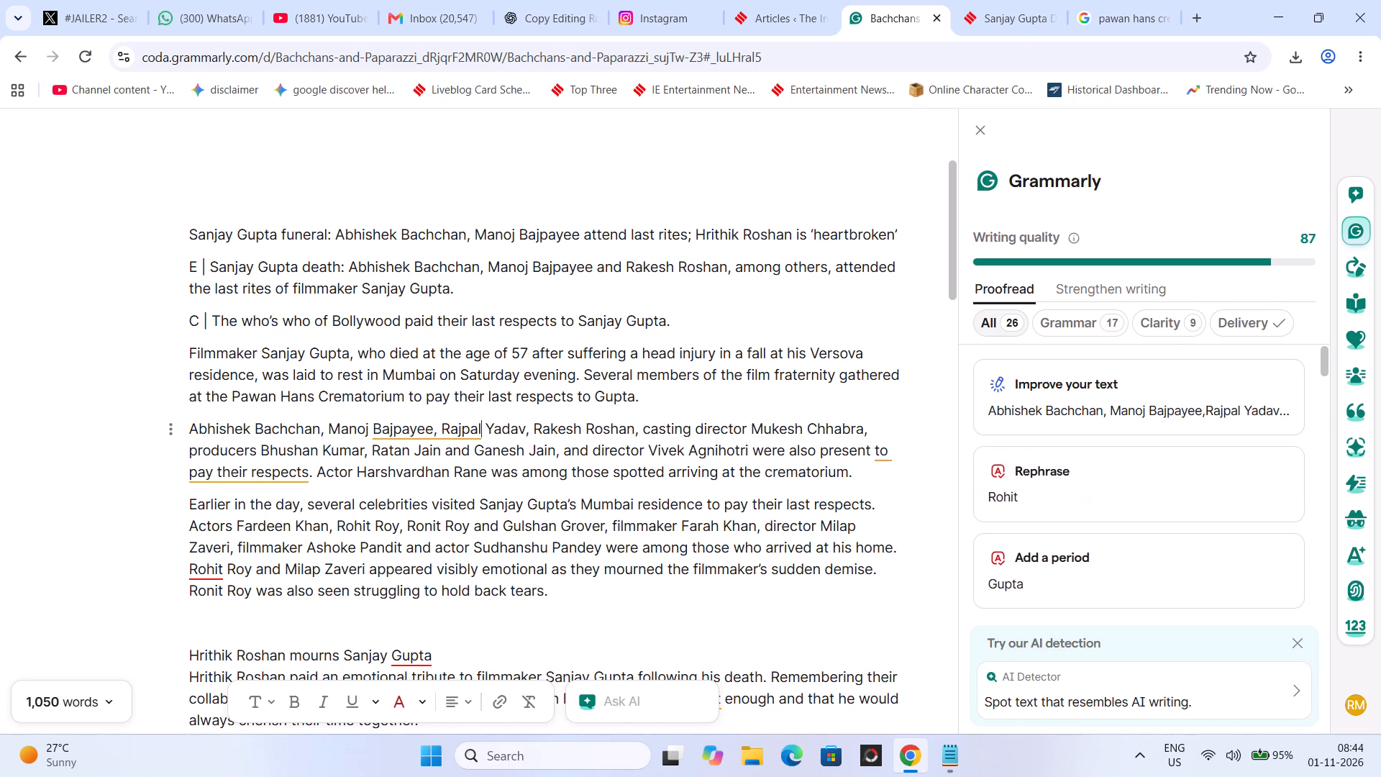
key("BackSpace")
key("BackSpace")
key("BackSpace")
key("BackSpace")
key("BackSpace")
key("BackSpace")
key("BackSpace")
key("BackSpace")
key("BackSpace")
key("BackSpace")
key("BackSpace")
key("BackSpace")
key("BackSpace")
key("BackSpace")
key("BackSpace")
key("BackSpace")
key("BackSpace")
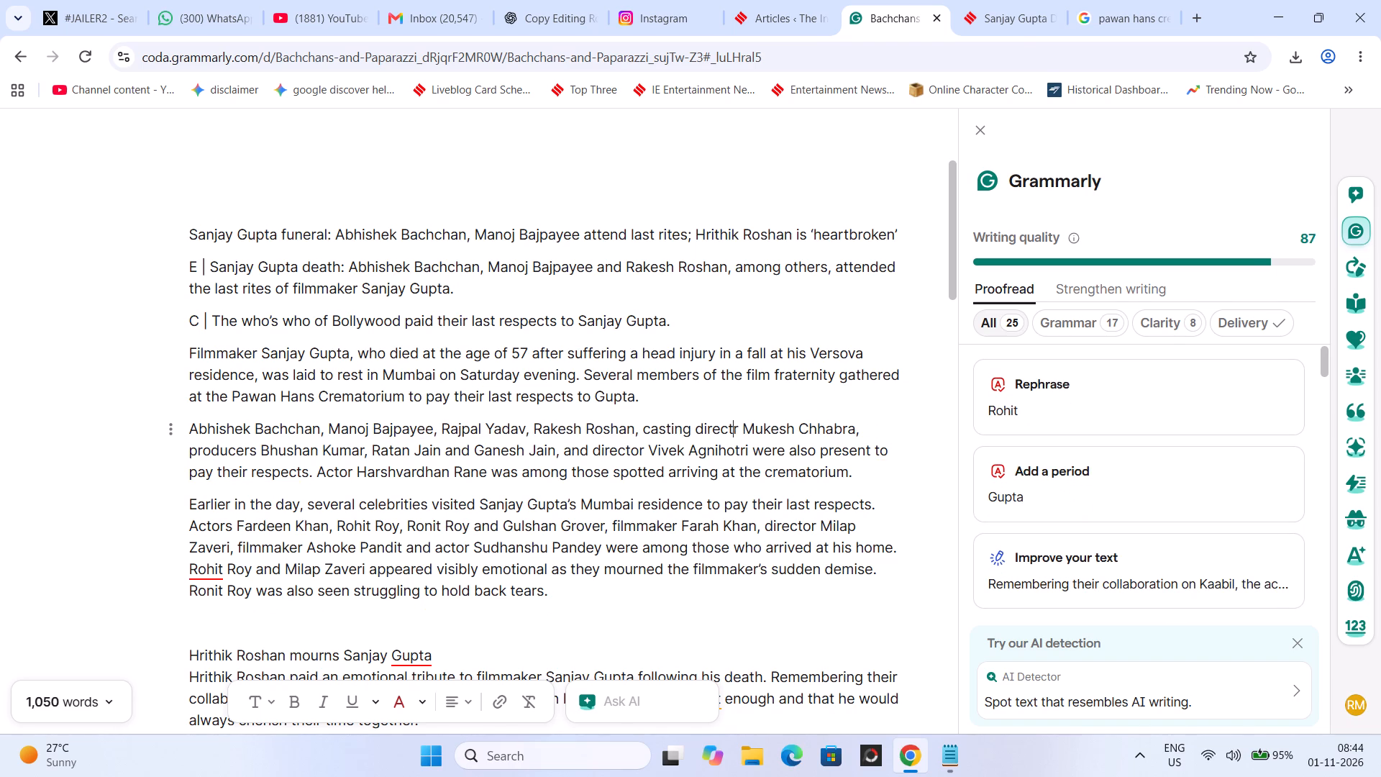
key("Delete")
key("Delete")
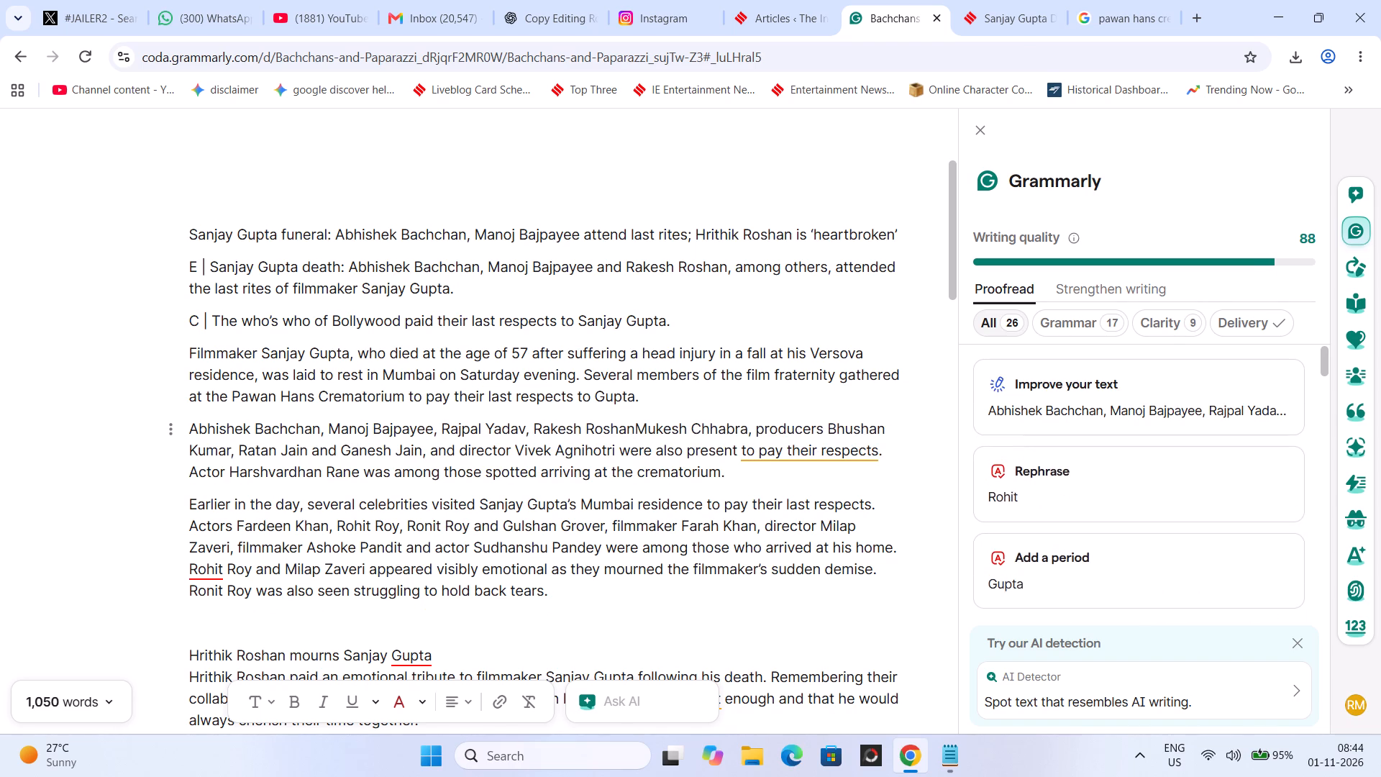
type("m")
key("space")
key("Right")
key("Left")
key("Left")
key("BackSpace")
key("comma")
Remove "producers" before "Bhushan Kumar" in the second body paragraph, keeping the comma after "Mukesh Chhabra".
key("Right")
key("Right")
key("Right")
key("Right")
key("Right")
key("Right")
key("Right")
key("Right")
key("Right")
key("Right")
key("Right")
key("Right")
key("Right")
key("Right")
key("Right")
key("Right")
key("Right")
key("Right")
key("Right")
key("Right")
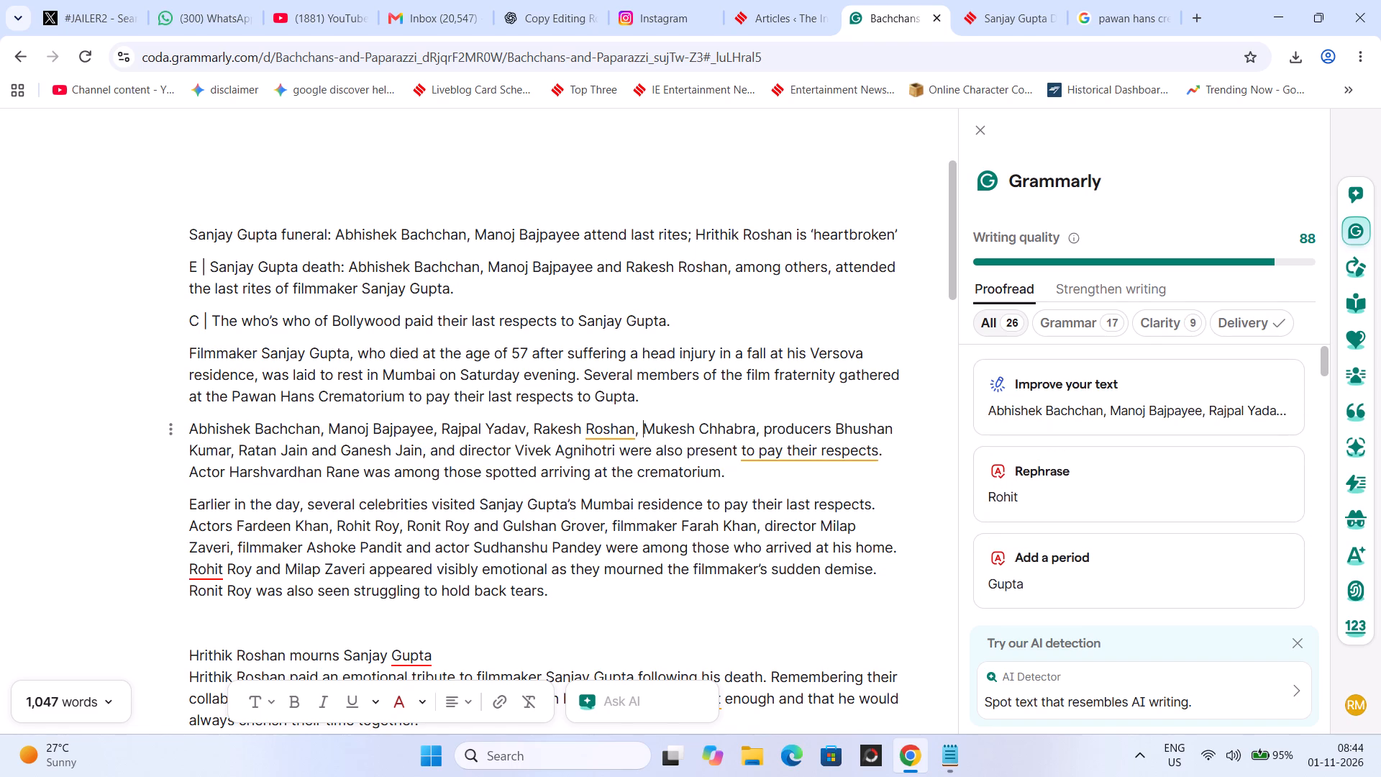
key("BackSpace")
key("BackSpace")
key("BackSpace")
key("BackSpace")
key("BackSpace")
key("BackSpace")
key("BackSpace")
key("BackSpace")
key("BackSpace")
key("BackSpace")
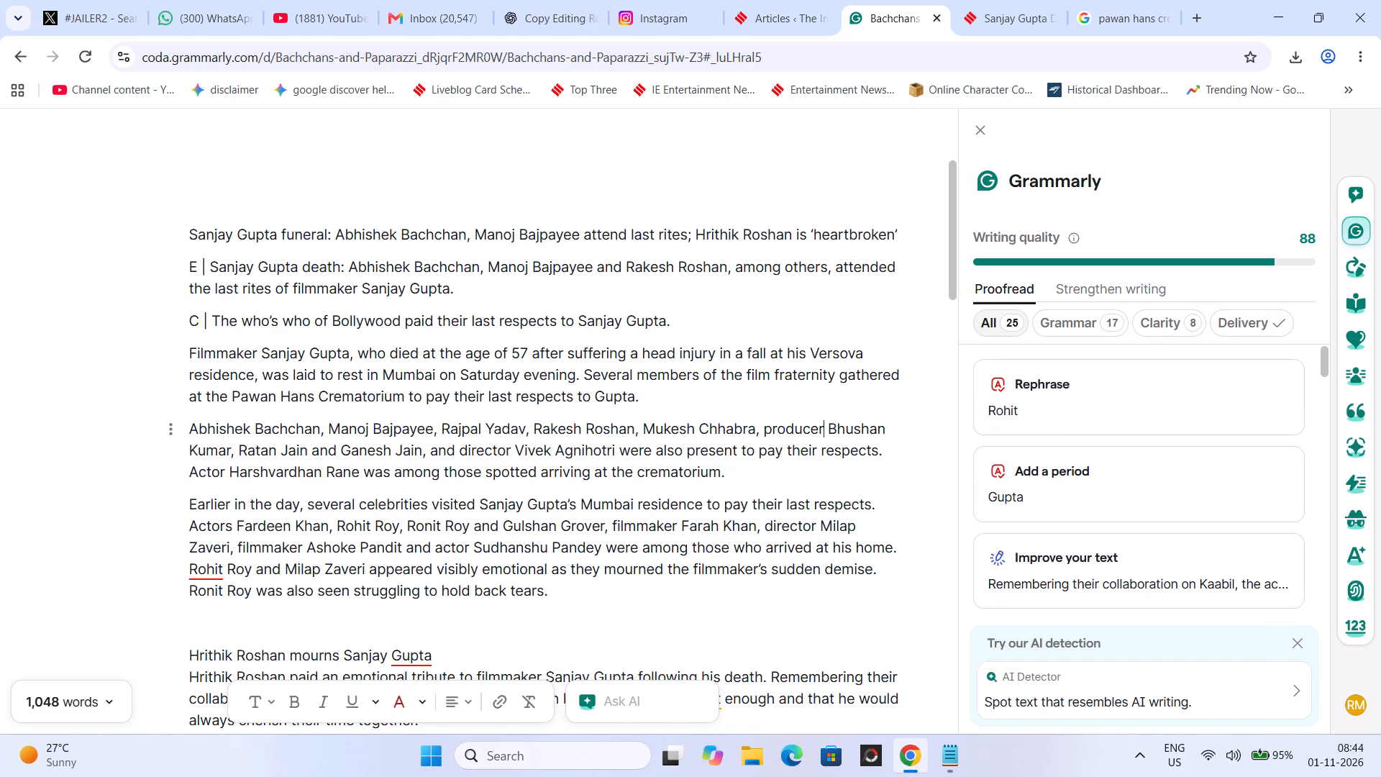
key("BackSpace")
key("comma")
key("Right")
key("Right")
key("Right")
key("Right")
key("Right")
key("Right")
key("Right")
key("Right")
key("Right")
key("Right")
key("Right")
key("Right")
key("Right")
key("Right")
key("Right")
key("Right")
key("Right")
key("Right")
key("Right")
key("Right")
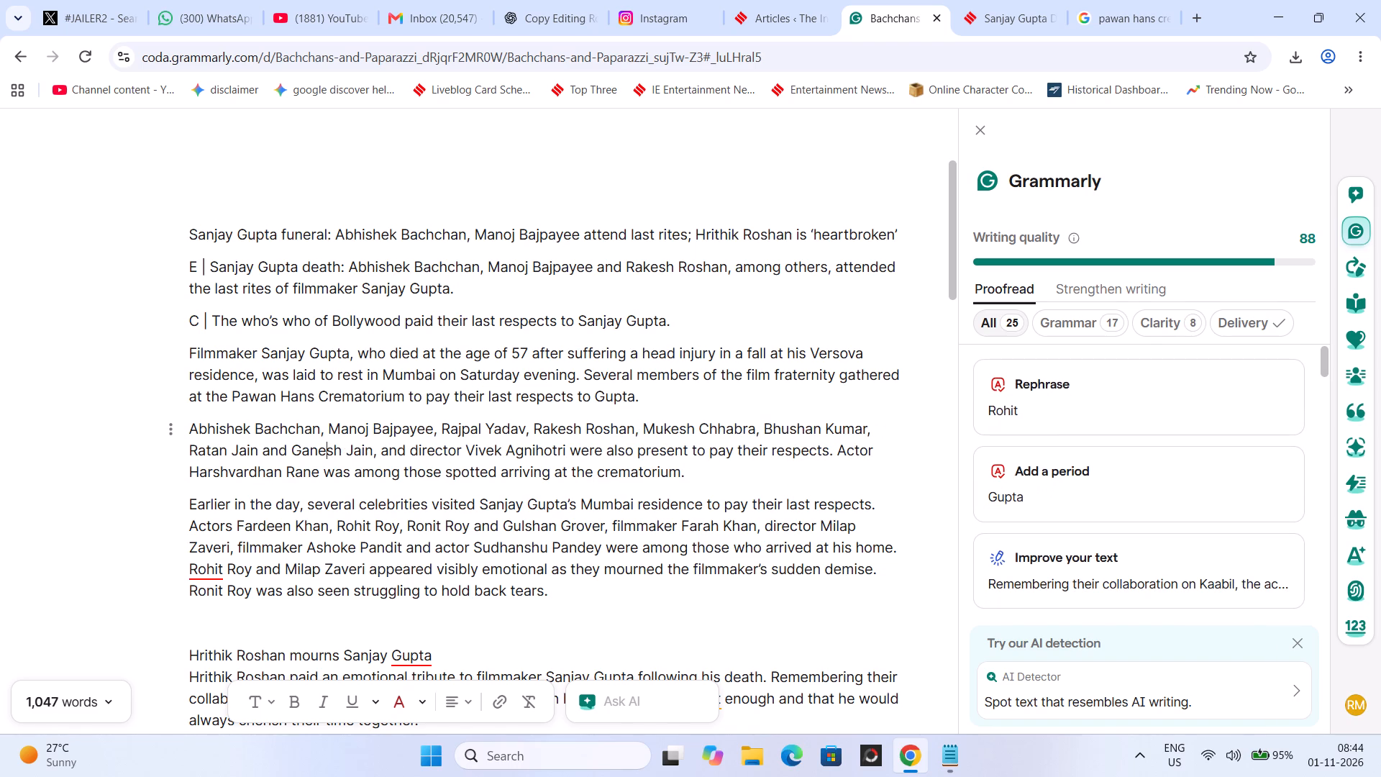
key("Left")
key("Left")
key("Left")
key("Left")
key("Right")
key("Right")
key("Right")
key("Right")
key("Right")
key("Right")
key("Right")
key("Right")
key("BackSpace")
key("BackSpace")
key("BackSpace")
key("BackSpace")
key("BackSpace")
key("BackSpace")
key("BackSpace")
key("BackSpace")
key("BackSpace")
key("BackSpace")
key("BackSpace")
key("BackSpace")
key("BackSpace")
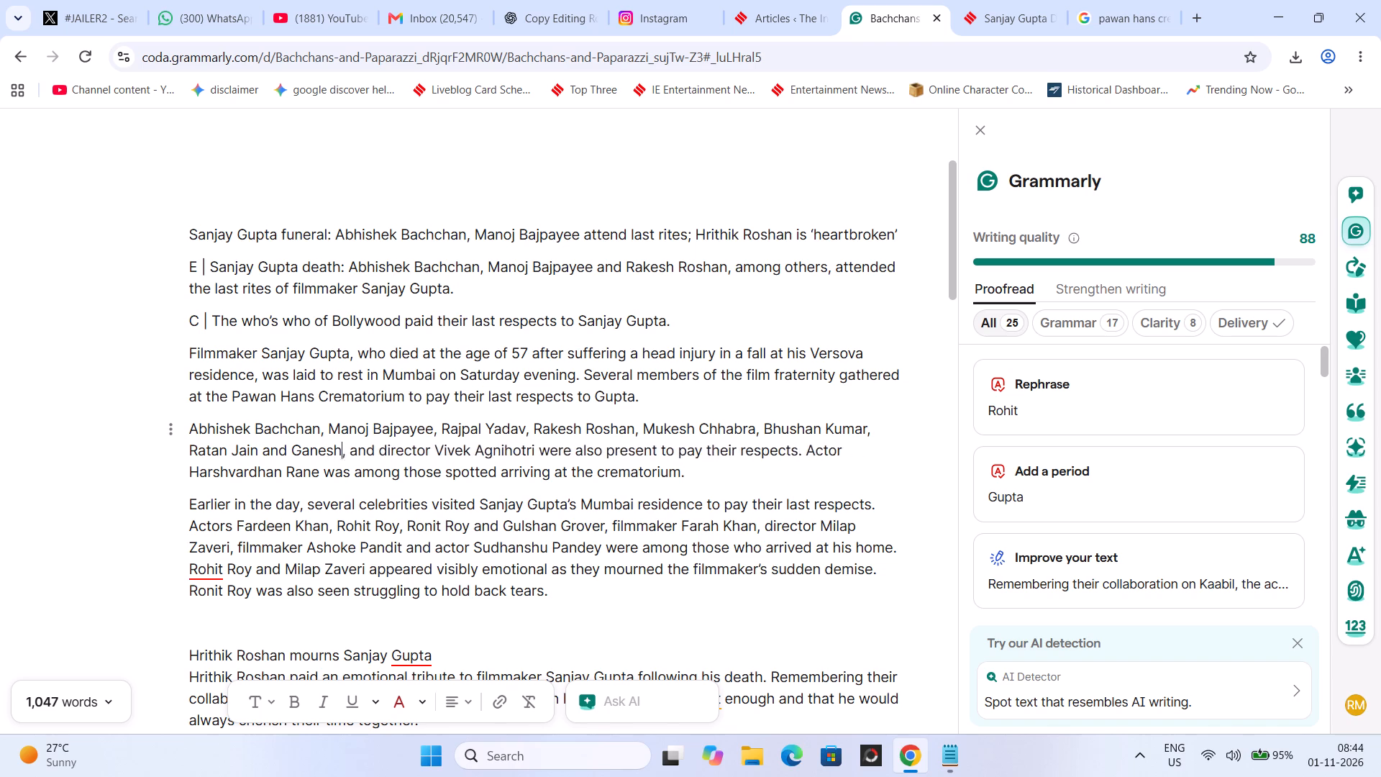
key("BackSpace")
key("BackSpace")
key("BackSpace")
Remove "director" before "Vivek Agnihotri" in the attendee list.
key("Right")
key("Right")
key("Right")
key("Right")
key("Right")
key("Right")
key("Right")
key("Right")
key("Right")
key("Right")
key("Right")
key("Right")
key("Right")
key("Right")
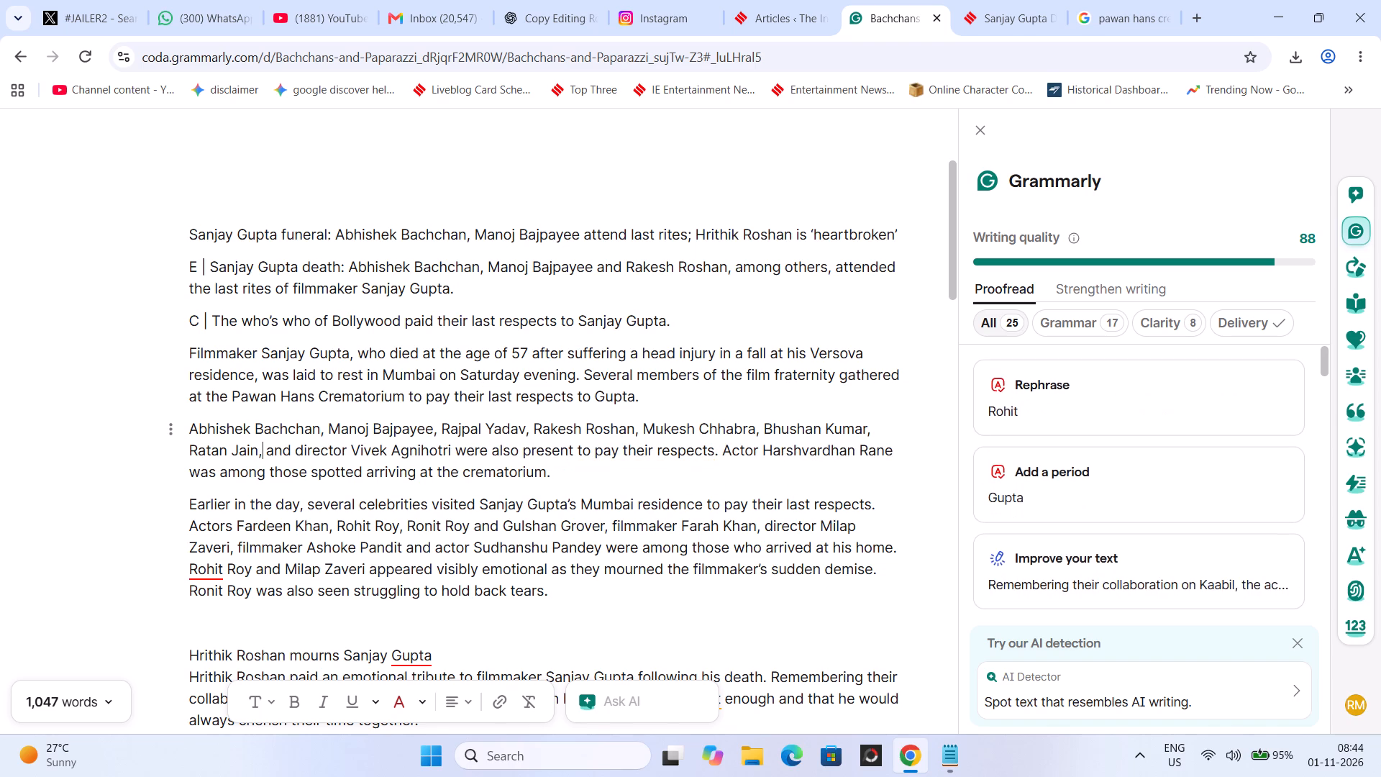
key("BackSpace")
key("BackSpace")
key("BackSpace")
key("BackSpace")
key("BackSpace")
key("BackSpace")
key("BackSpace")
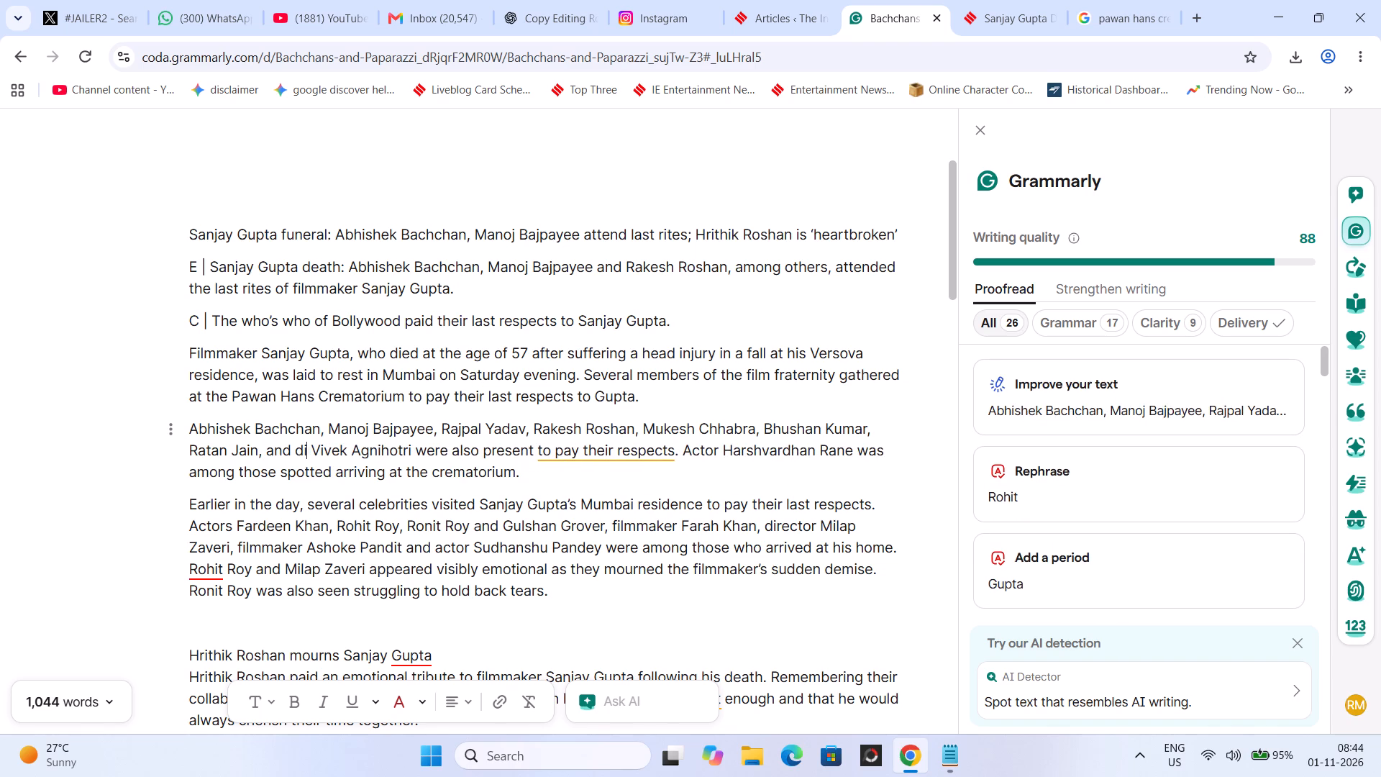
key("BackSpace")
key("Right")
key("Left")
key("BackSpace")
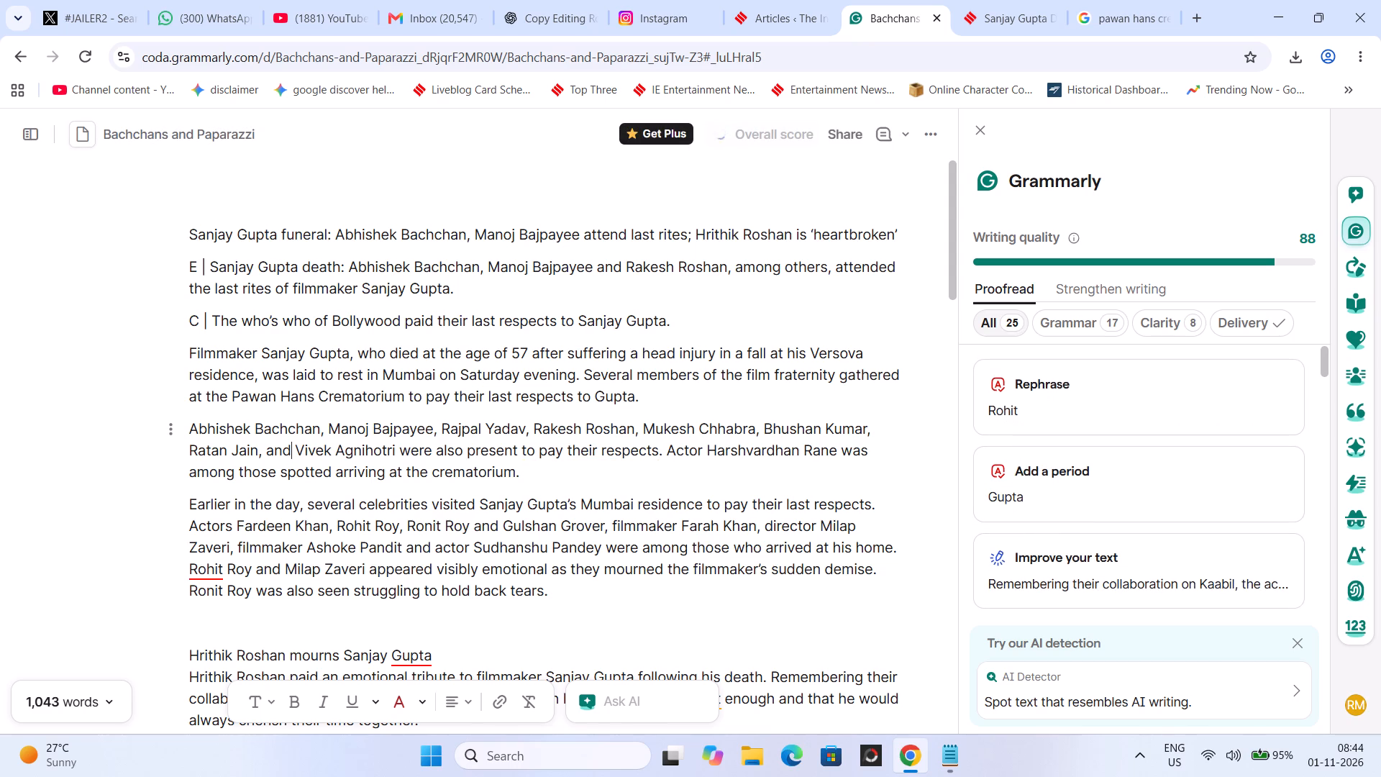
Cut "Harshvardhan Rane" from the sentence that follows the attendee list.
left_click_drag(834, 449, 708, 449)
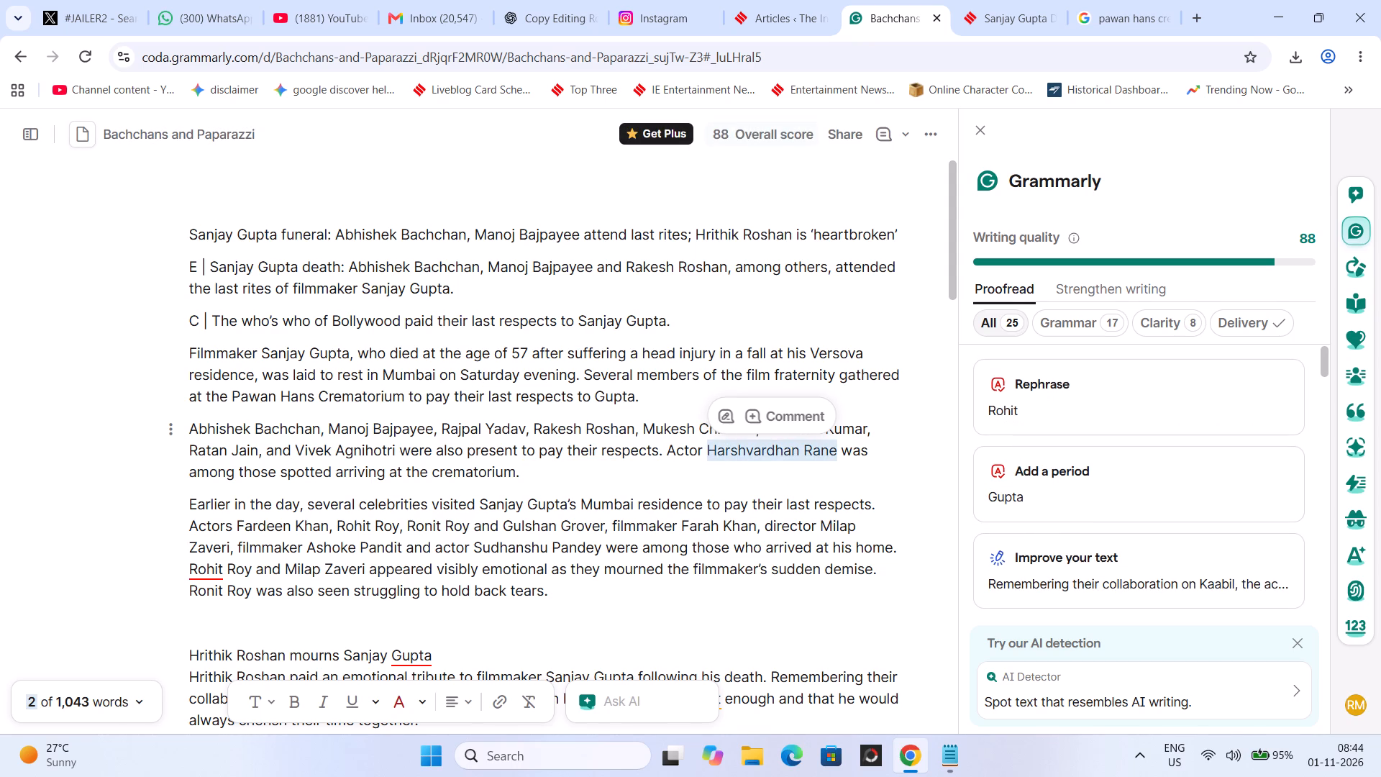
key("ctrl+x")
Remove "and" before "Vivek Agnihotri", leaving a comma and space after "Ratan Jain".
left_click_drag(291, 450, 263, 445)
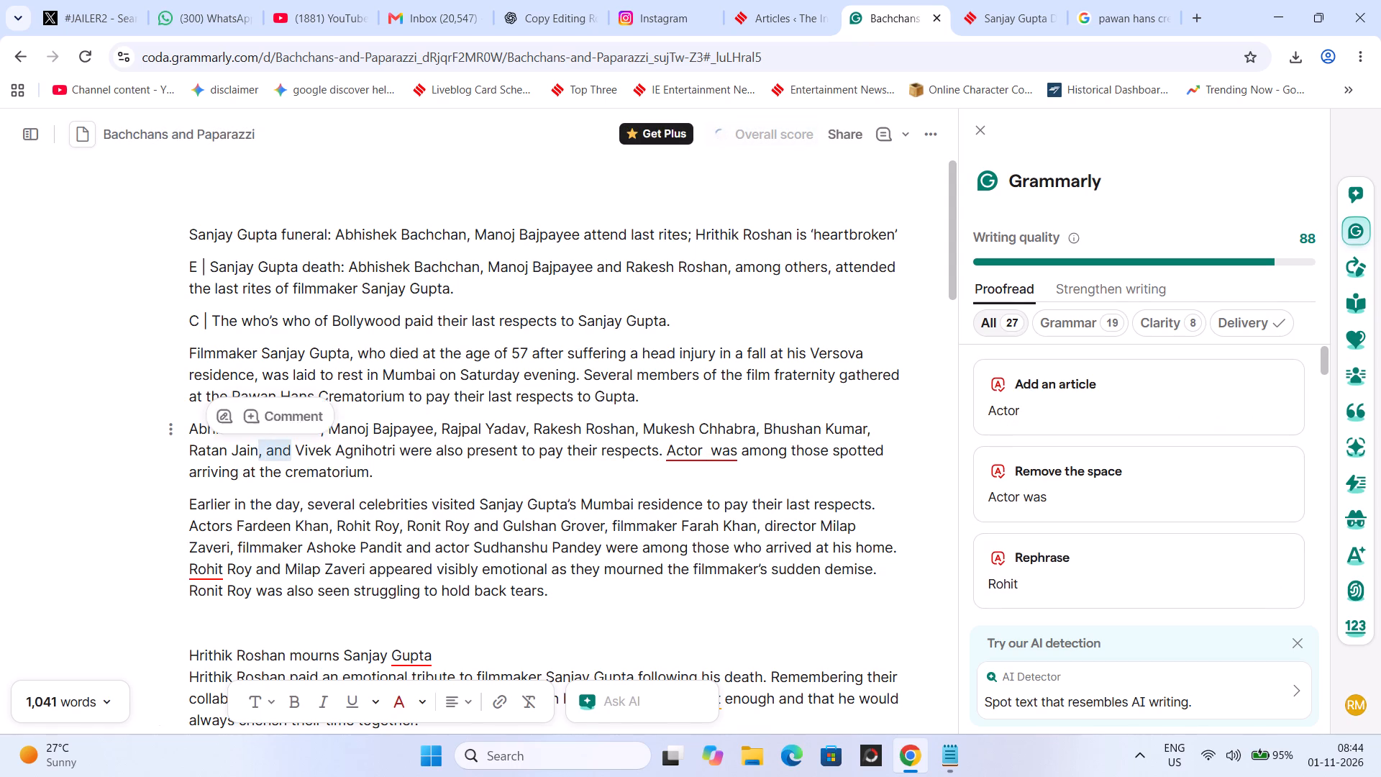
left_click_drag(263, 445, 267, 442)
key("BackSpace")
key("BackSpace")
Insert "and" after "Vivek Agnihotri", followed by the cut name "Harshvardhan Rane".
key("Right")
key("Right")
key("Right")
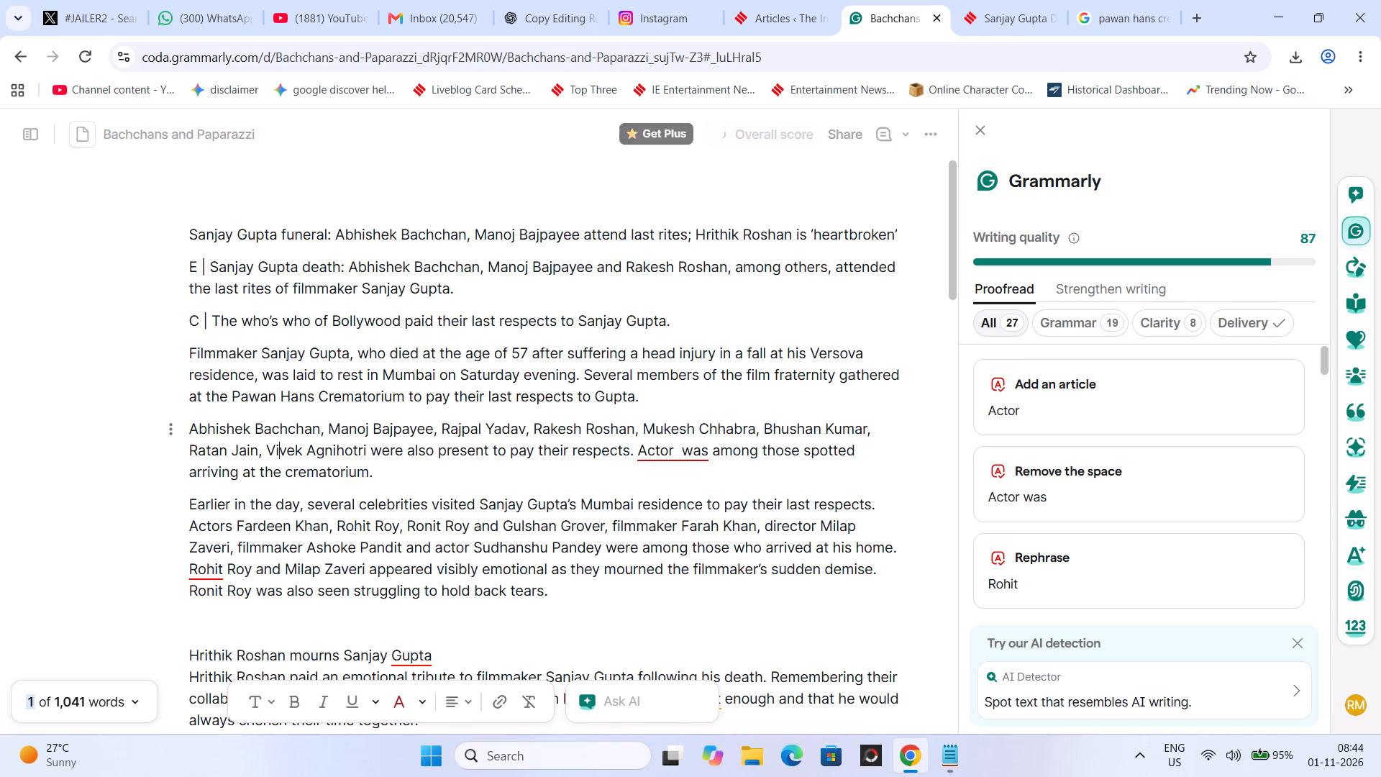
key("Right")
key("Right")
key("Right")
key("Right")
key("Right")
key("Right")
key("Right")
key("Right")
key("Right")
key("Right")
key("Right")
key("Right")
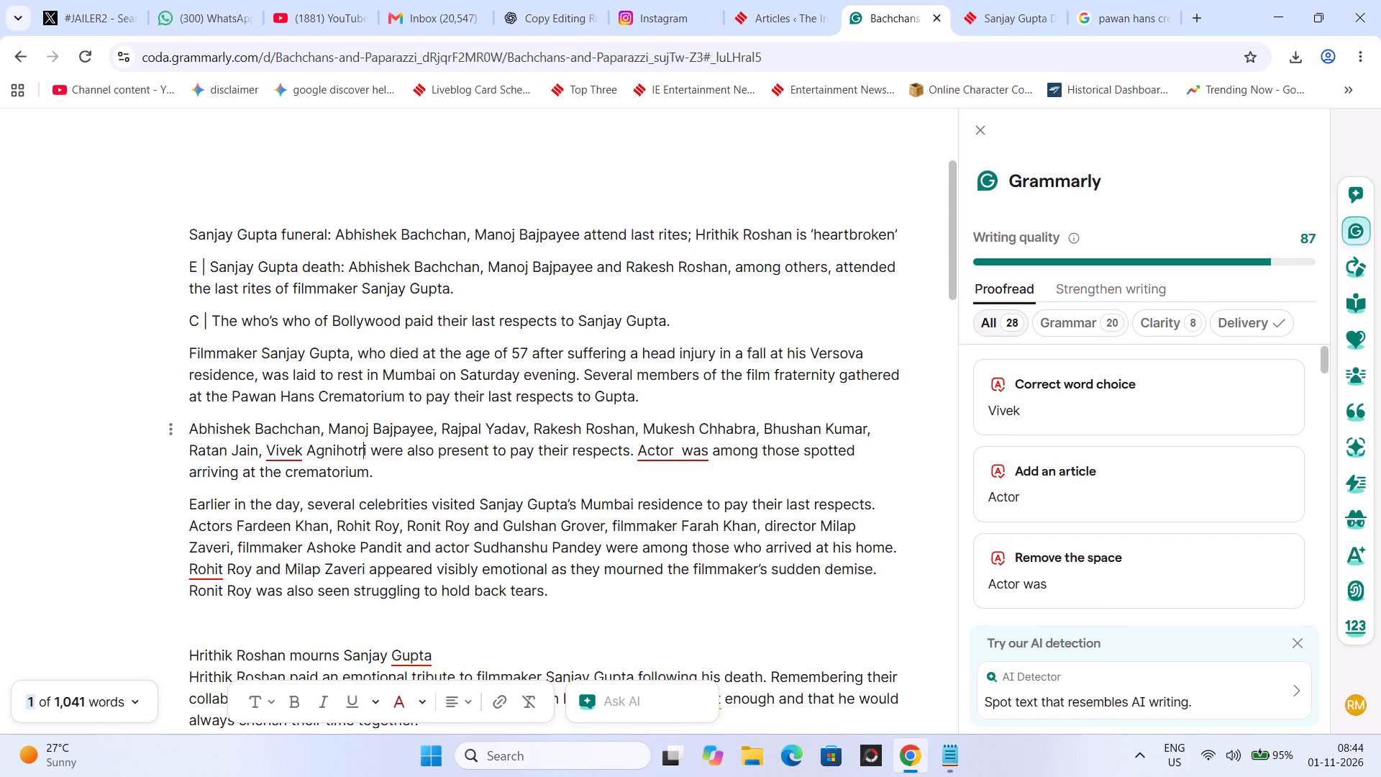
key("Right")
key("space")
type("and")
key("space")
key("ctrl+v")
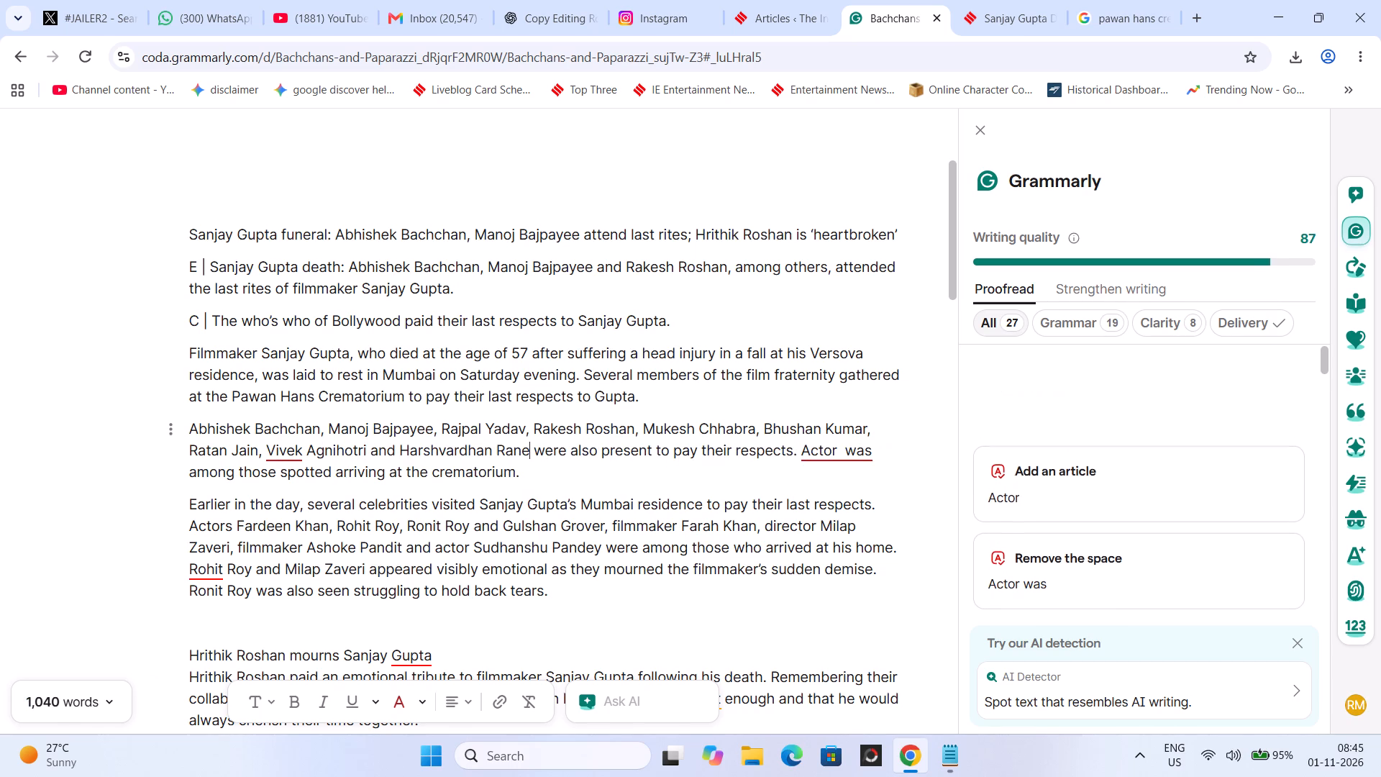
Insert "attended the funeral" after "Harshvardhan Rane" in the attendee list sentence.
key("space")
type("atttend")
key("BackSpace")
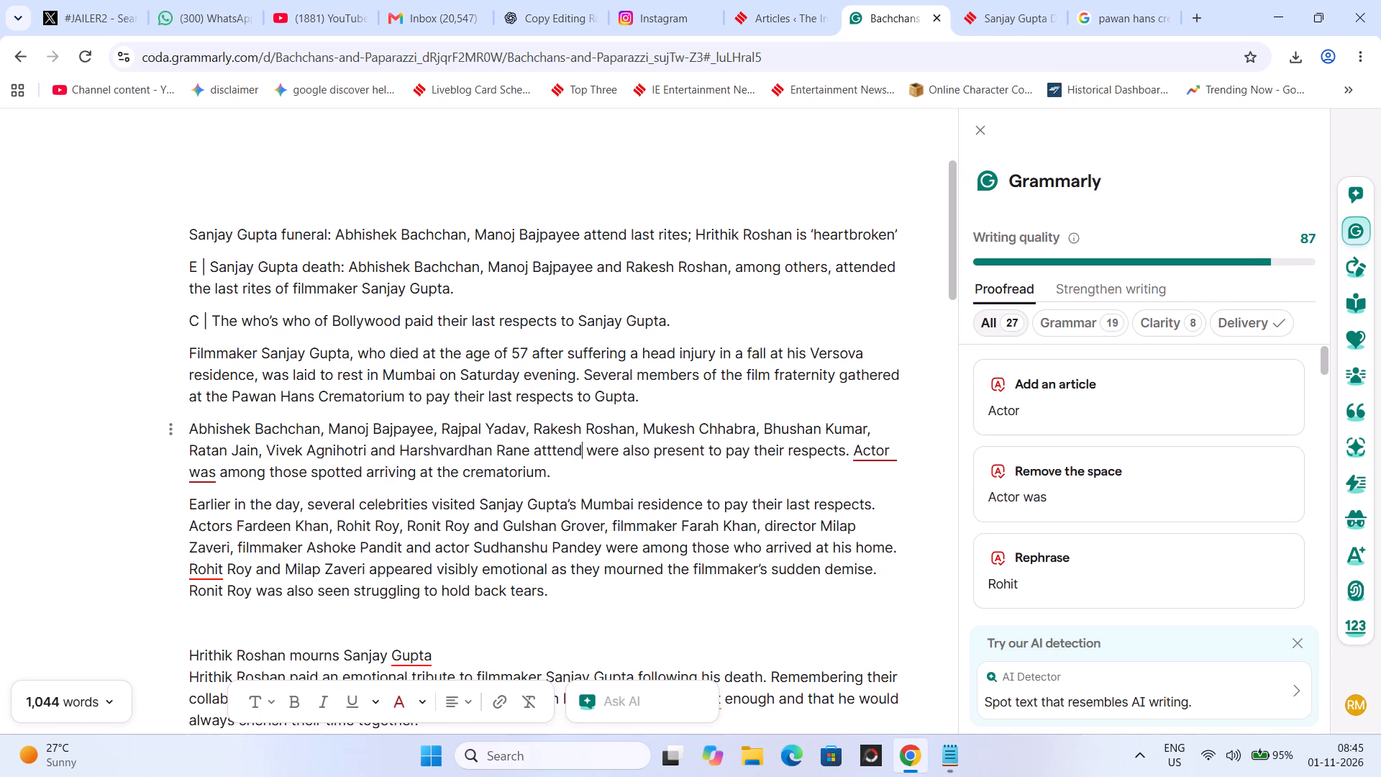
key("BackSpace")
key("BackSpace")
key("BackSpace")
type("ended the funeral")
Delete the leftover wording after "attended the funeral" through "crematorium" and end the sentence with a period.
key("Delete")
key("Delete")
key("Delete")
key("Delete")
key("Delete")
key("Delete")
key("Delete")
key("Delete")
key("Delete")
key("Delete")
key("Delete")
key("Delete")
key("Delete")
key("Delete")
key("Delete")
key("Delete")
key("Delete")
key("Delete")
key("Delete")
key("Delete")
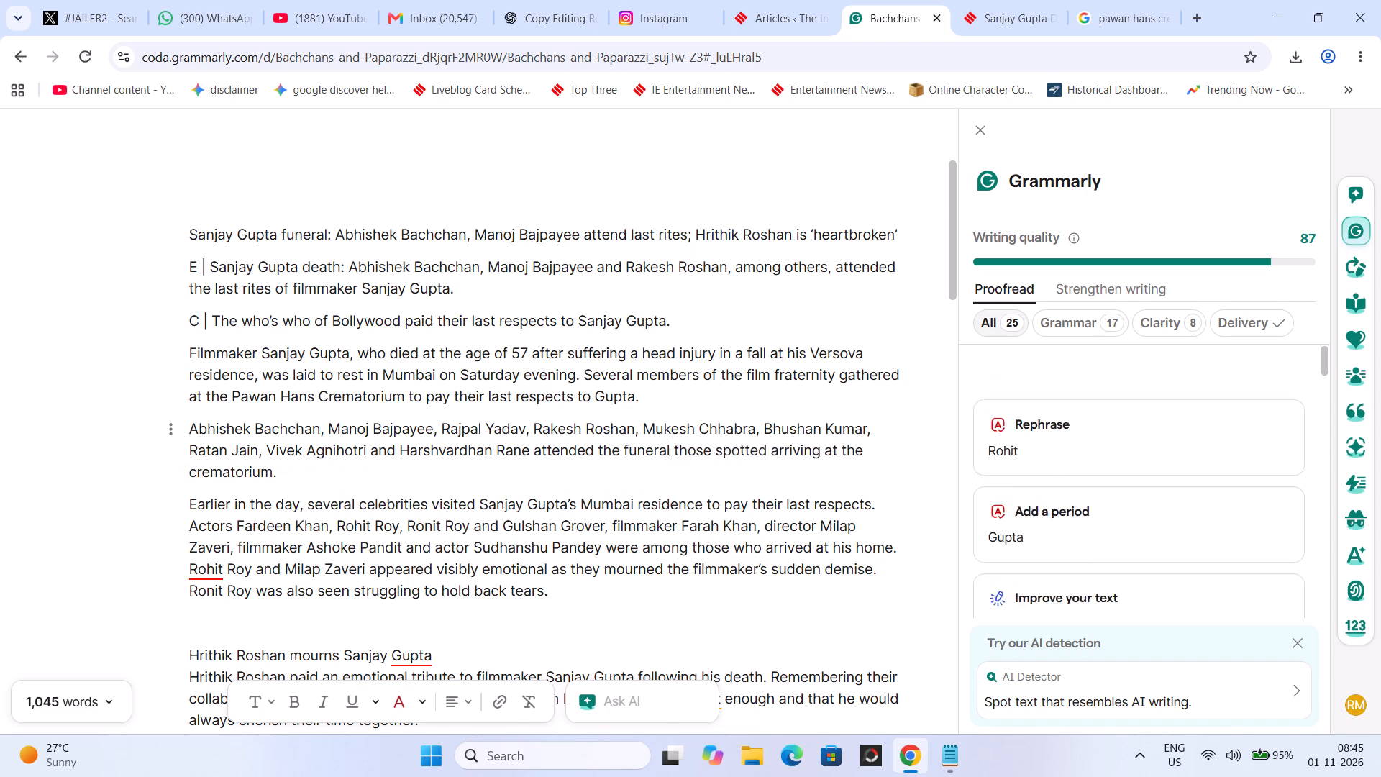
key("Delete")
key("Delete")
key("Delete")
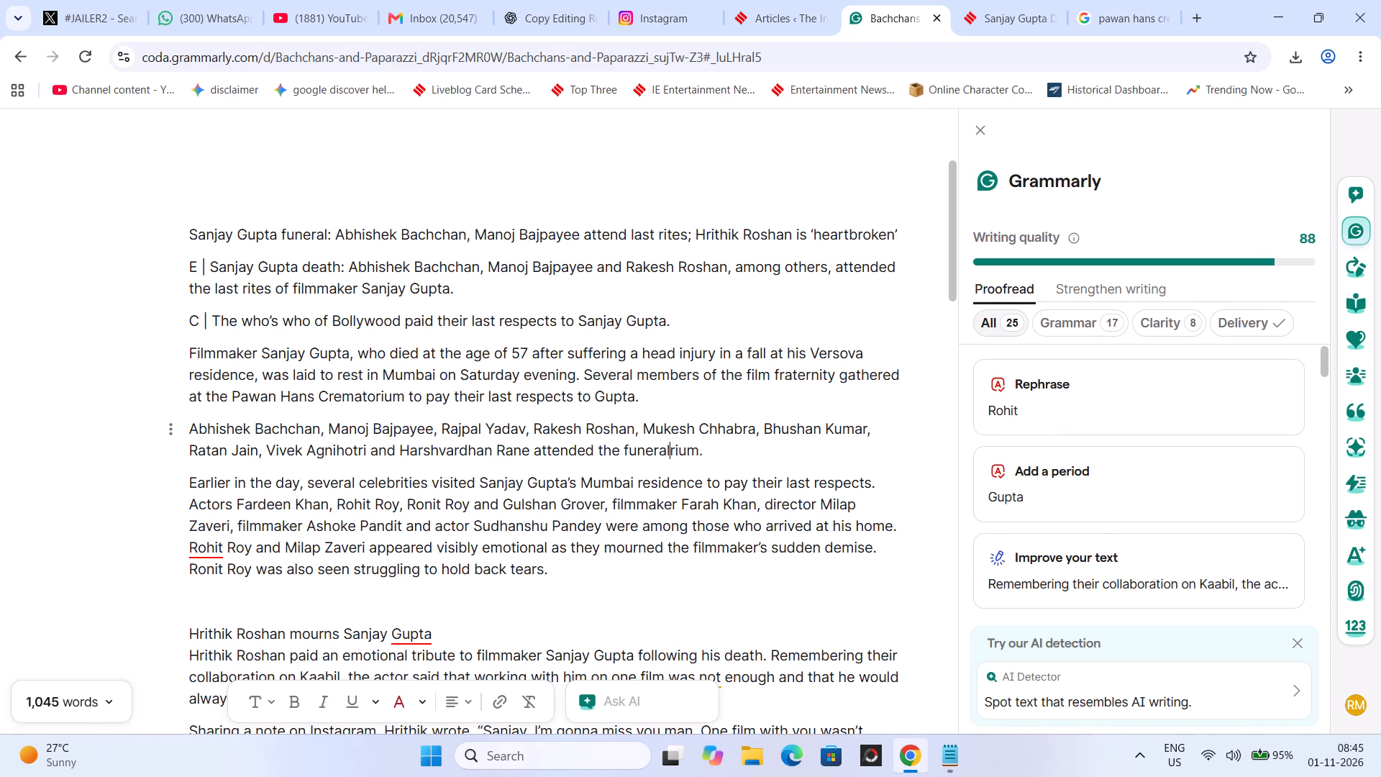
key("Delete")
key("Delete")
key("Delete")
key("Delete")
key("Delete")
key("Left")
key("Right")
key("period")
Insert ", among others," between "Harshvardhan Rane" and "attended the funeral".
key("Left")
key("Left")
key("Left")
key("Left")
key("Left")
key("Left")
key("Left")
key("Left")
key("Left")
key("Left")
key("Left")
key("Left")
key("Left")
key("Left")
key("Left")
key("Left")
key("Left")
key("Left")
key("Left")
key("Left")
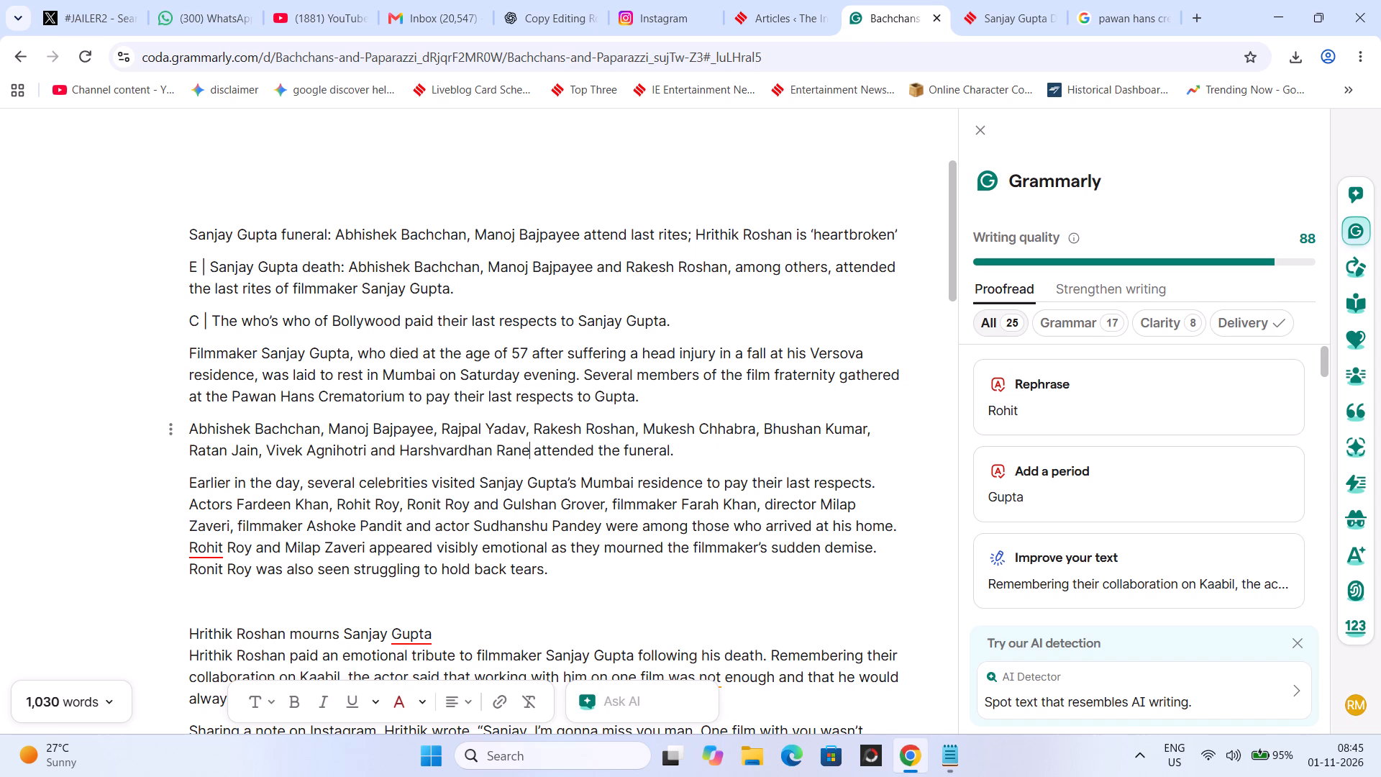
type(", among others,")
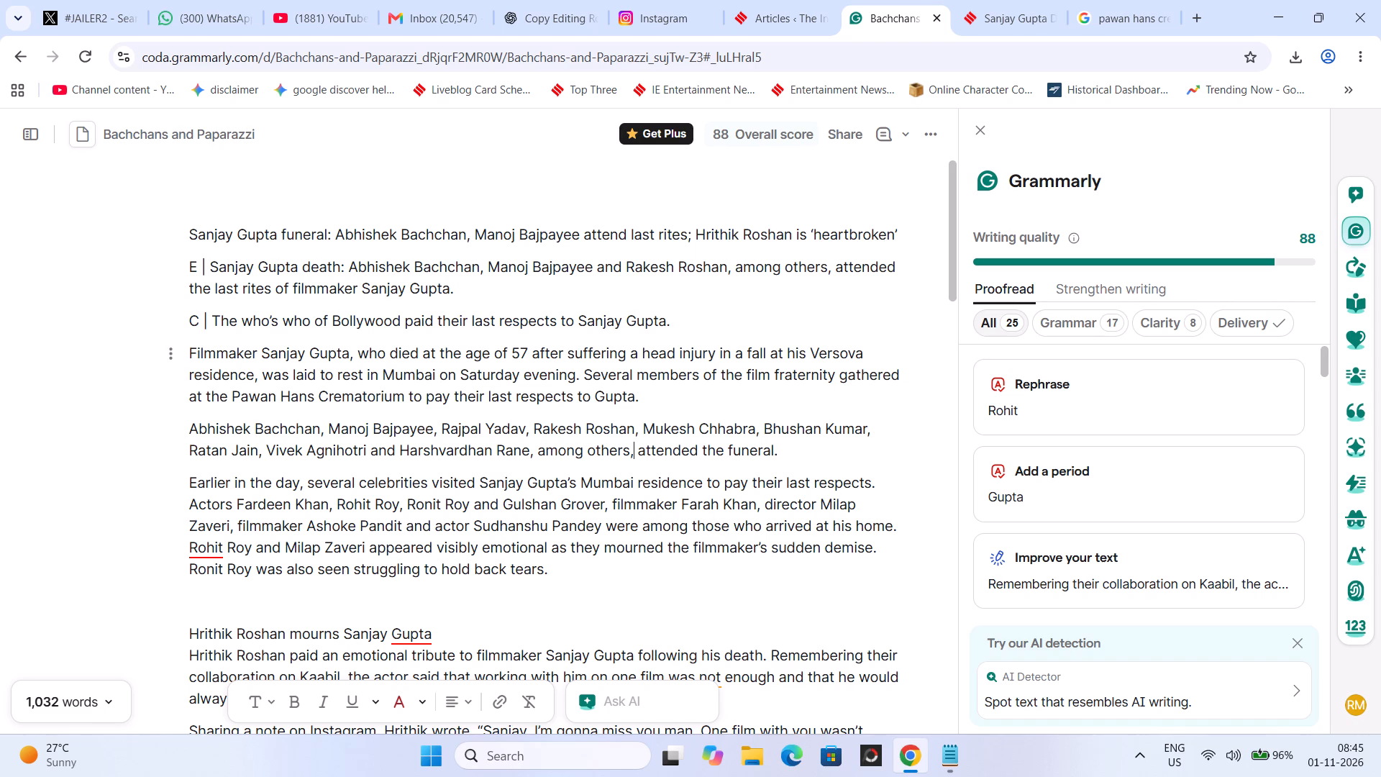
Insert "filmmaker's" before "funeral" at the end of the attendee sentence.
left_click(736, 455)
left_click(731, 455)
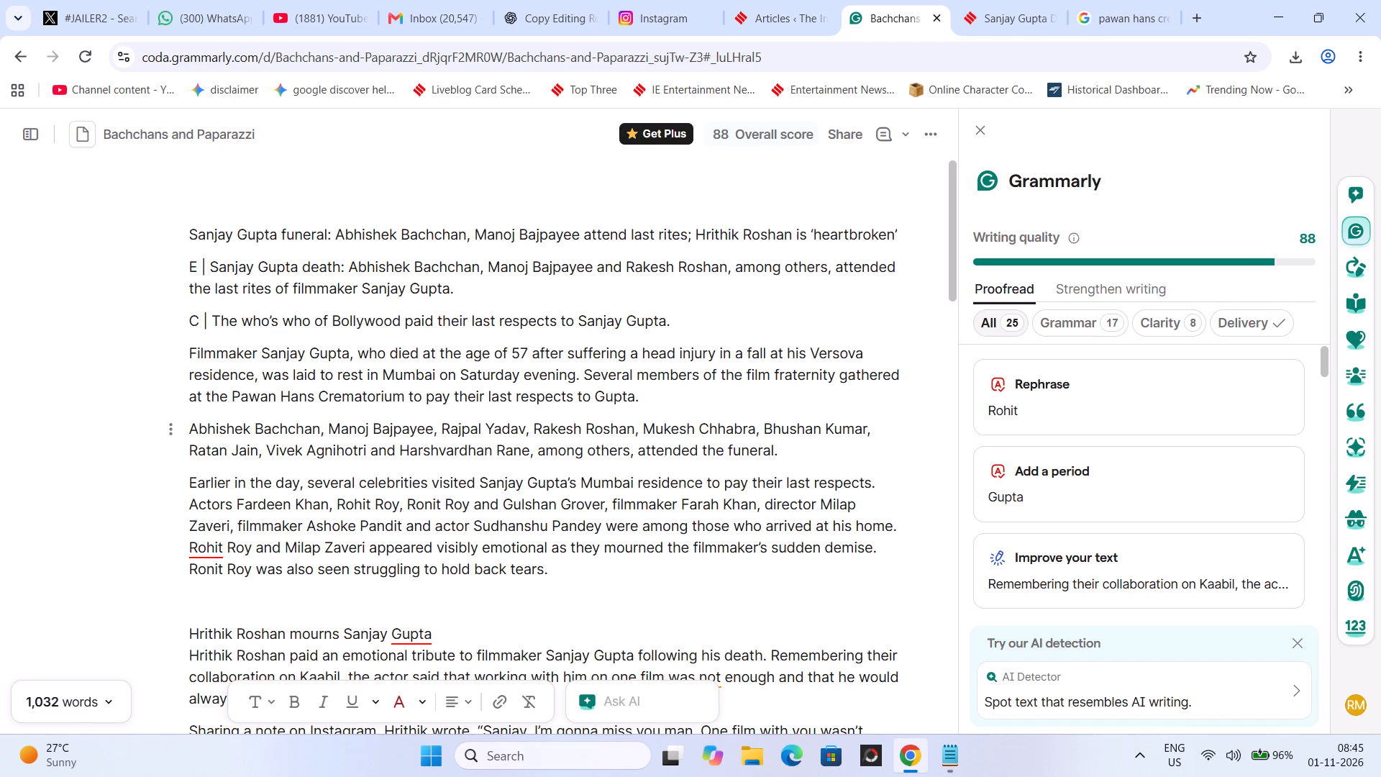
left_click(726, 458)
key("f")
type("ilmmaker's")
key("space")
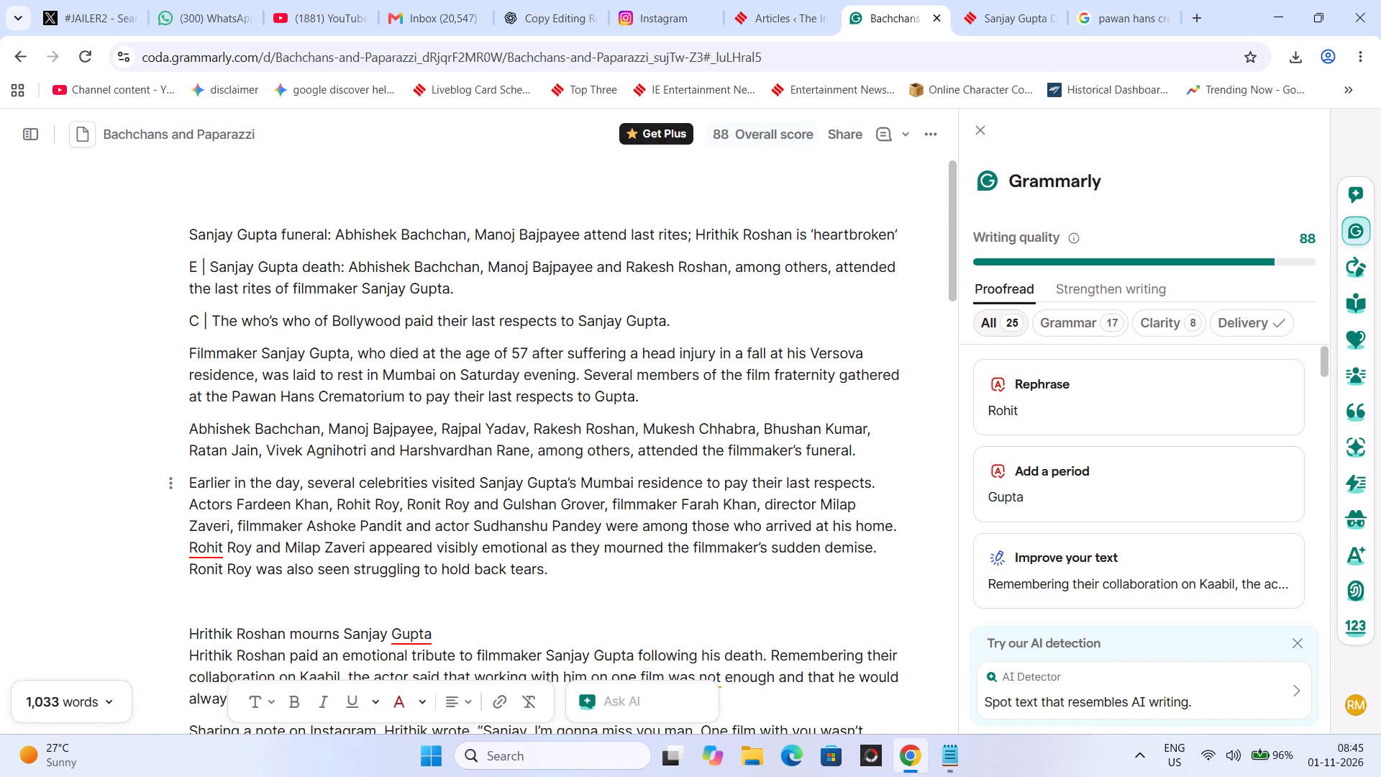
Remove "Actors" before "Fardeen Khan" in the "Earlier in the day" paragraph.
left_click_drag(236, 501, 179, 506)
key("BackSpace")
Remove "filmmaker" before "Farah Khan" in the list of celebrities who visited the residence.
key("Right")
key("Right")
key("Right")
key("Right")
key("Right")
key("Right")
key("Right")
key("Right")
key("Right")
key("Right")
key("Right")
key("Right")
key("Right")
key("Right")
key("Right")
key("Right")
key("Right")
key("Right")
key("Right")
key("Right")
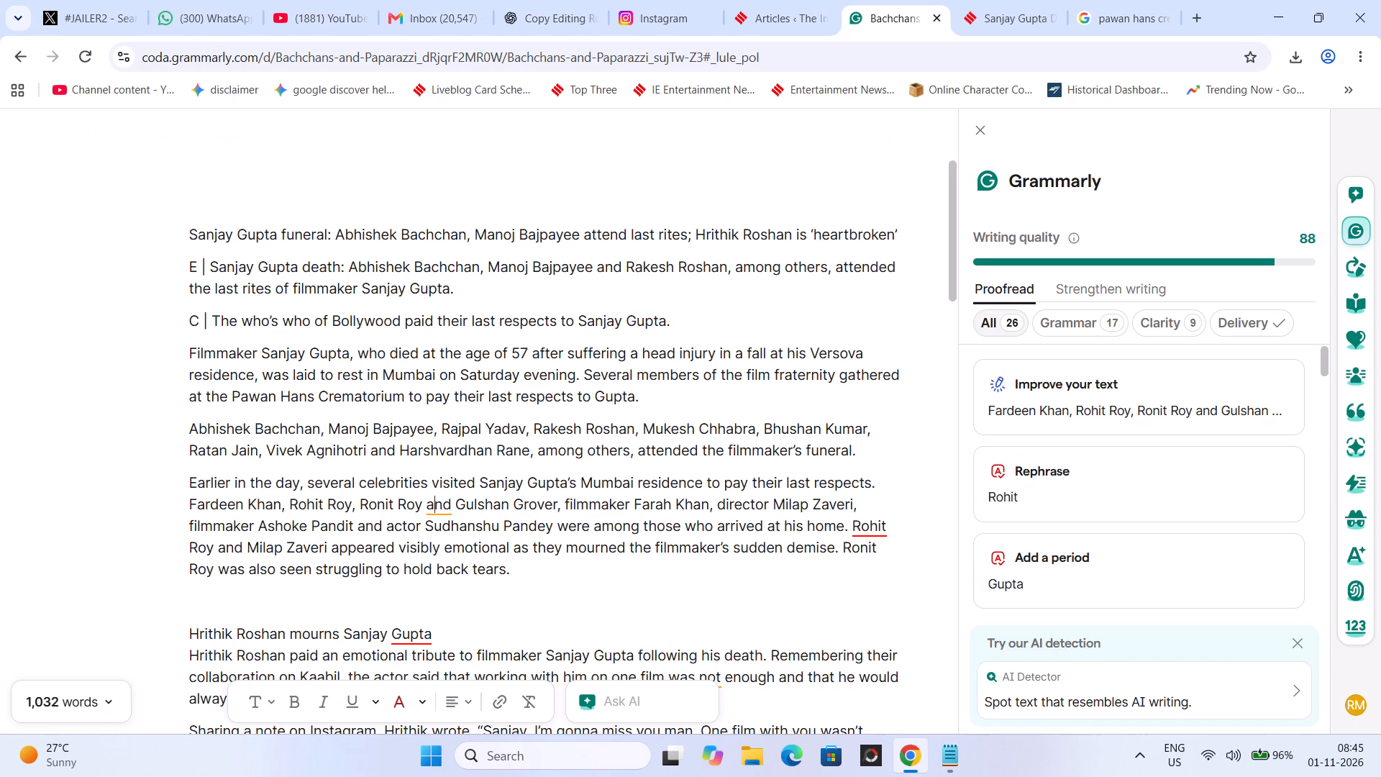
key("Left")
key("Left")
key("BackSpace")
key("BackSpace")
key("BackSpace")
key("BackSpace")
key("BackSpace")
key("BackSpace")
key("BackSpace")
key("BackSpace")
key("BackSpace")
key("BackSpace")
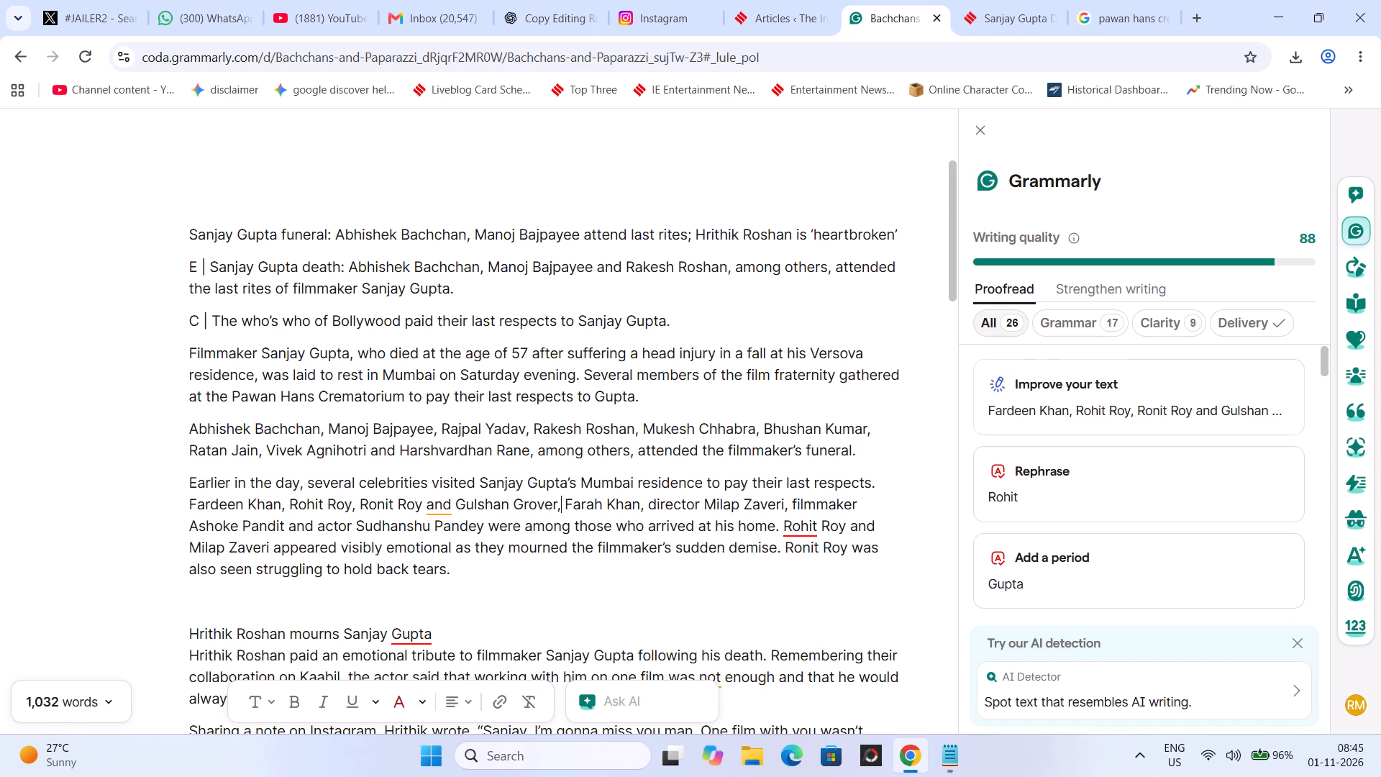
Remove "director" before "Milap Zaveri" in the list of residence visitors.
key("Right")
key("Right")
key("Right")
key("Right")
key("Right")
key("Right")
key("Right")
key("Right")
key("Right")
key("Right")
key("Right")
key("Right")
key("Right")
key("Right")
key("Right")
key("Right")
key("Right")
key("Right")
key("Right")
key("Right")
key("BackSpace")
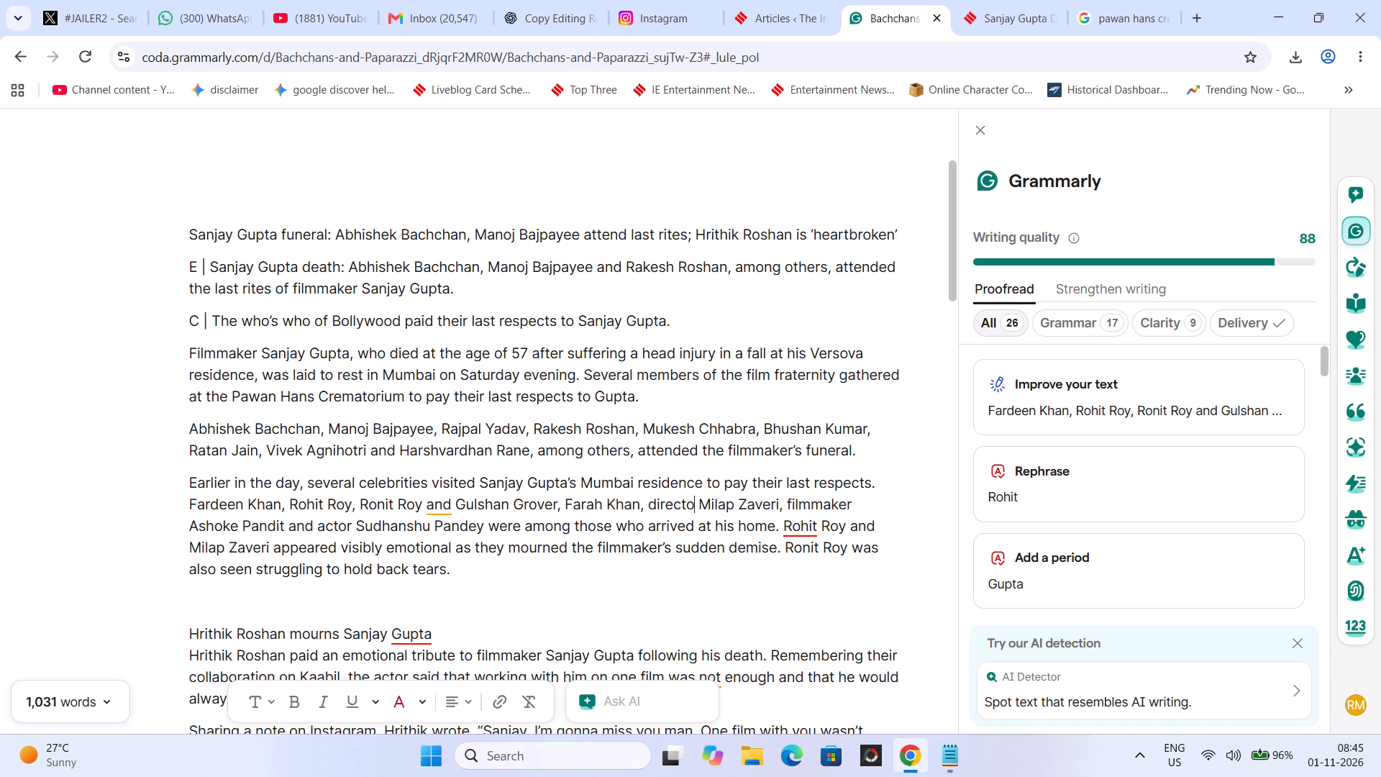
key("BackSpace")
key("BackSpace")
key("BackSpace")
key("BackSpace")
key("BackSpace")
key("BackSpace")
key("BackSpace")
key("BackSpace")
Remove "filmmaker" before "Ashoke Pandit" in the list of residence visitors.
key("Right")
key("Right")
key("Right")
key("Right")
key("Right")
key("Right")
key("Right")
key("Right")
key("Right")
key("Right")
key("Right")
key("Right")
key("Right")
key("Right")
key("Right")
key("Right")
key("Right")
key("Right")
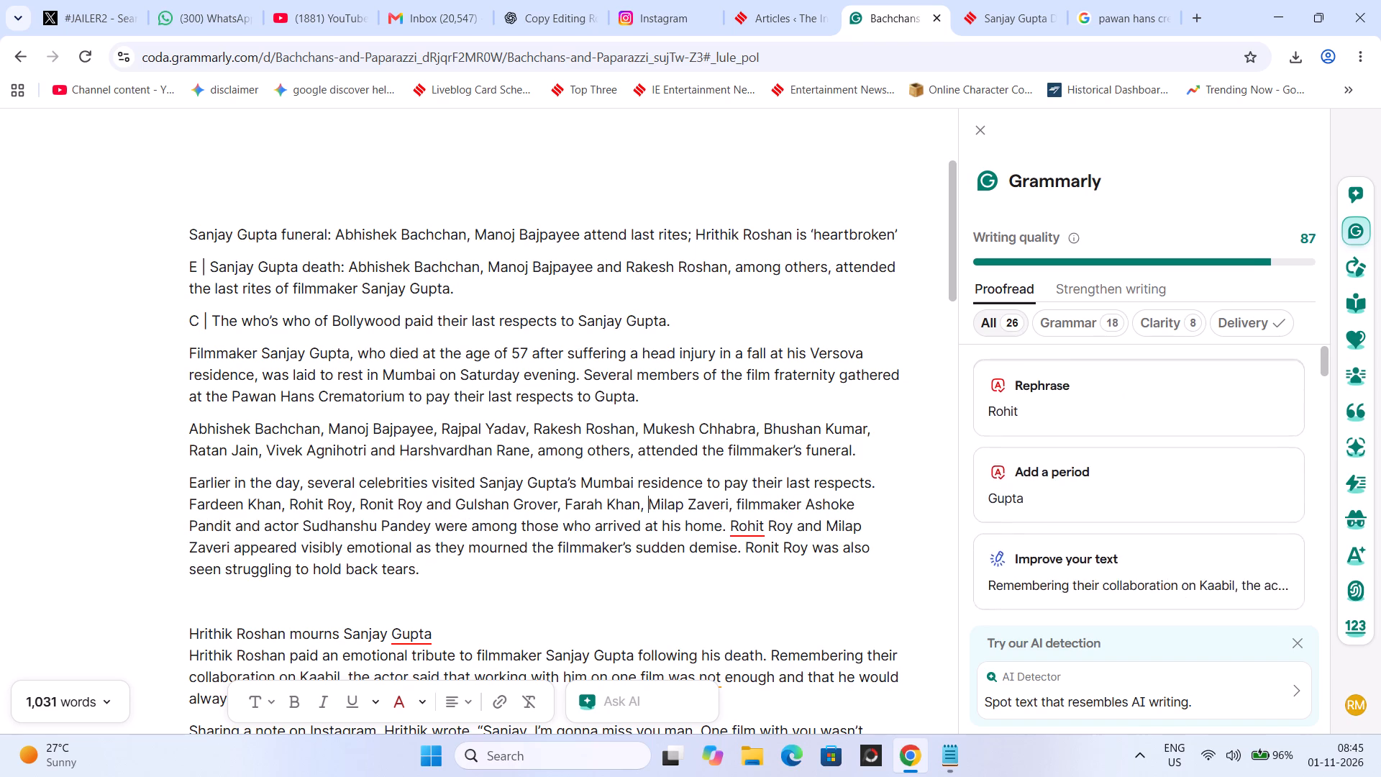
key("Right")
key("Right")
key("Right")
key("Right")
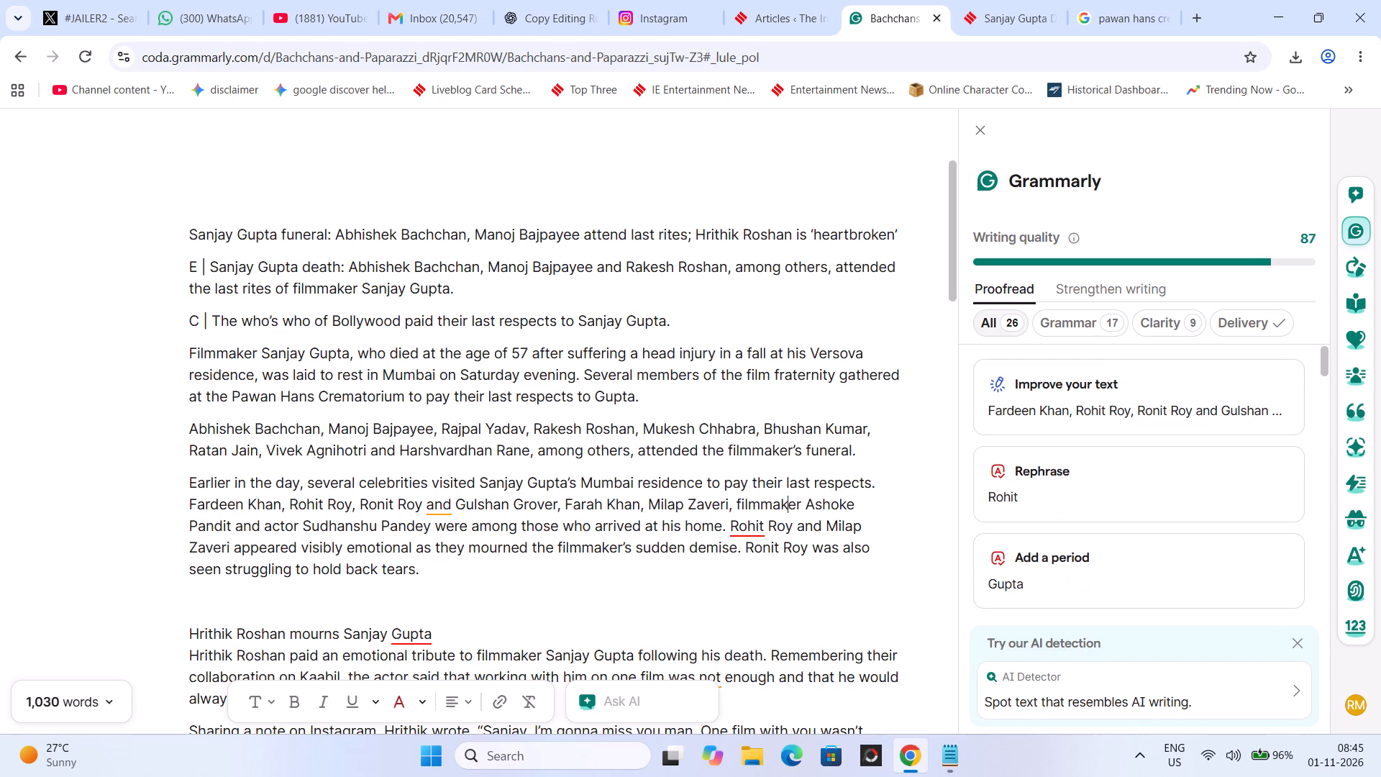
key("Right")
key("Right")
key("Right")
key("BackSpace")
key("BackSpace")
key("BackSpace")
key("BackSpace")
key("BackSpace")
key("BackSpace")
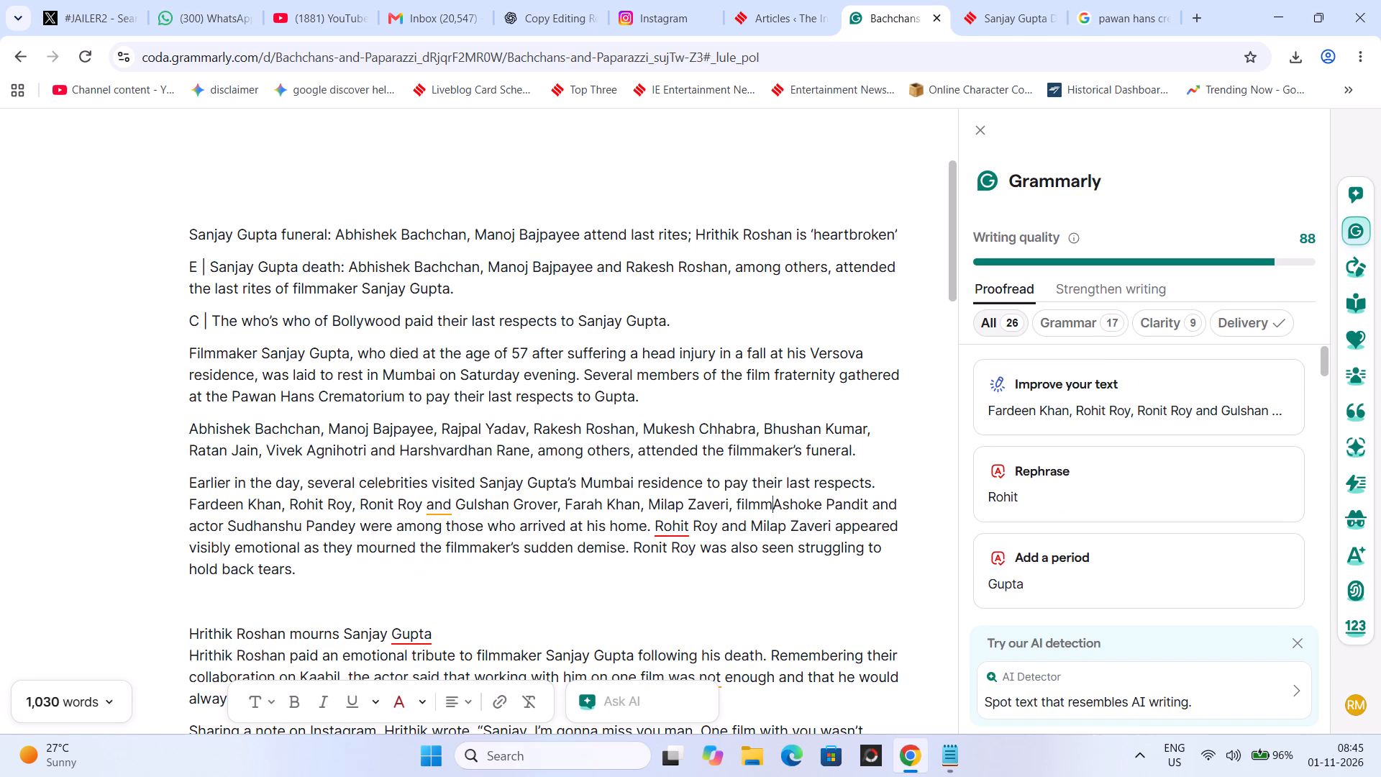
key("BackSpace")
key("BackSpace")
key("BackSpace")
key("BackSpace")
Remove "actor" before "Sudhanshu Pandey" in the list of residence visitors.
key("Right")
key("Right")
key("Right")
key("Right")
key("Right")
key("Right")
key("Right")
key("Right")
key("Right")
key("Right")
key("Right")
key("Right")
key("Right")
key("Right")
key("Right")
key("Right")
key("Right")
key("Right")
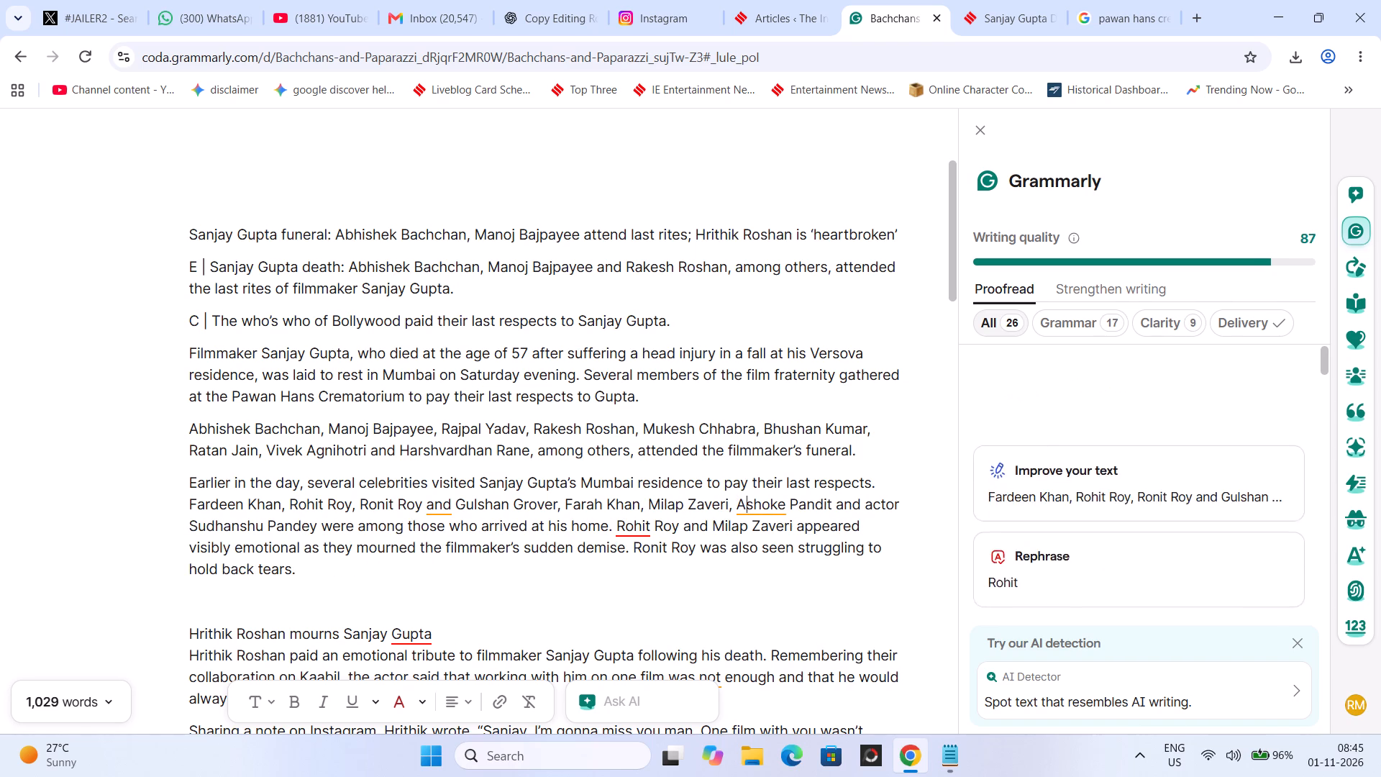
key("Right")
key("Left")
key("Left")
key("Delete")
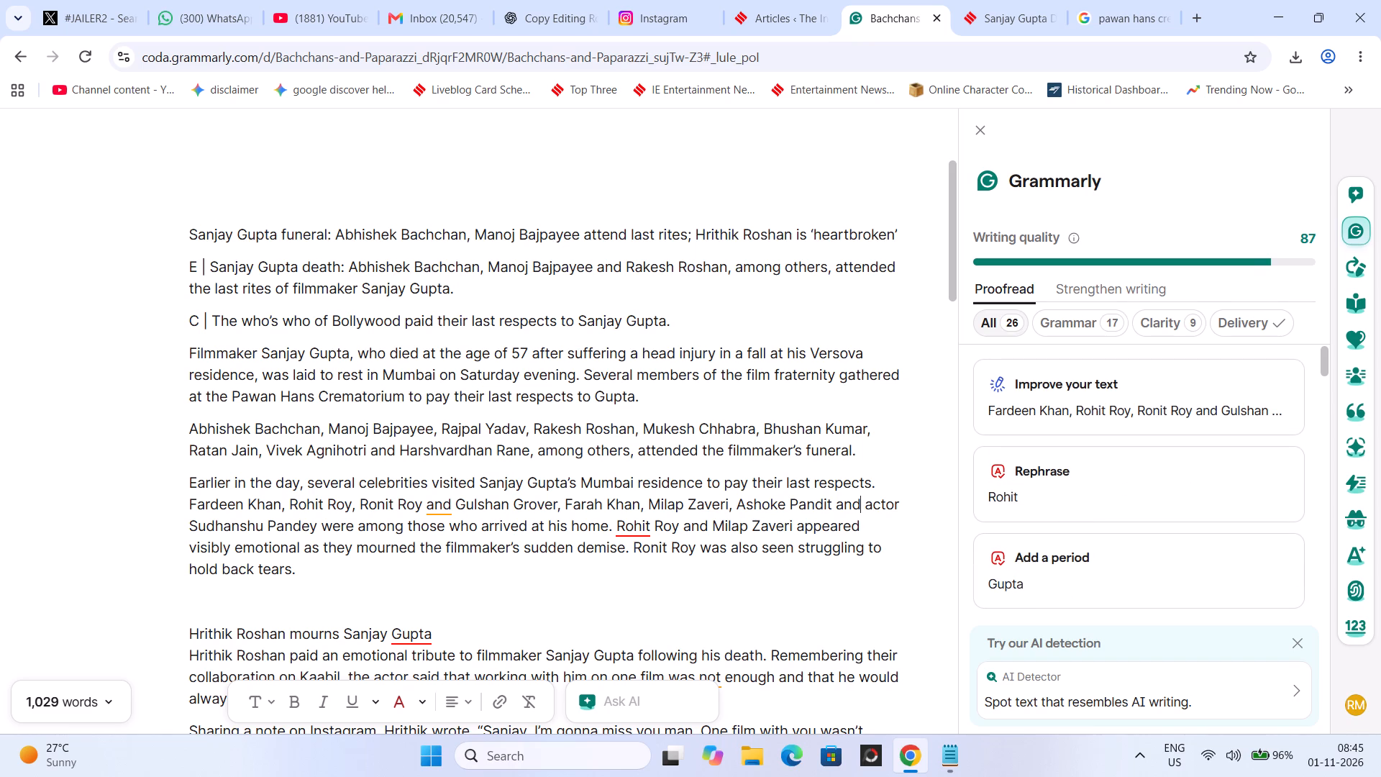
key("Delete")
key("Delete")
key("Delete")
key("Delete")
key("Delete")
Insert ", Ronit Roy" after "Rohit Roy" in the sentence about visitors who appeared visibly emotional.
key("Right")
key("Right")
key("Right")
key("Right")
key("Right")
key("Right")
key("Right")
key("Right")
key("Right")
key("Right")
key("Right")
key("Right")
key("Right")
key("Right")
key("Right")
key("Right")
key("Right")
key("Right")
key("Right")
key("Right")
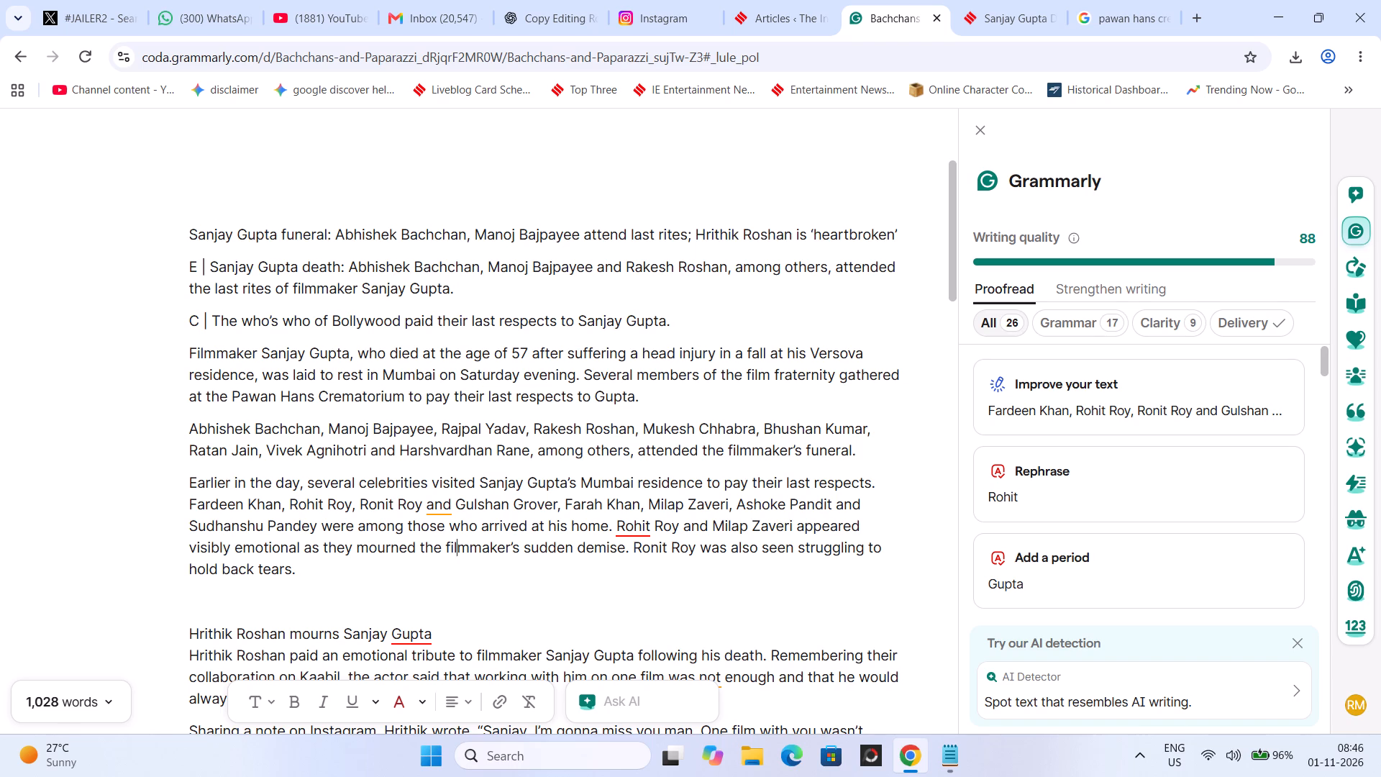
key("Left")
key("Left")
key("Left")
key("Right")
key("Up")
key("Right")
key("Right")
key("Right")
key("Right")
key("Right")
key("Right")
key("Right")
key("Right")
key("Right")
key("Left")
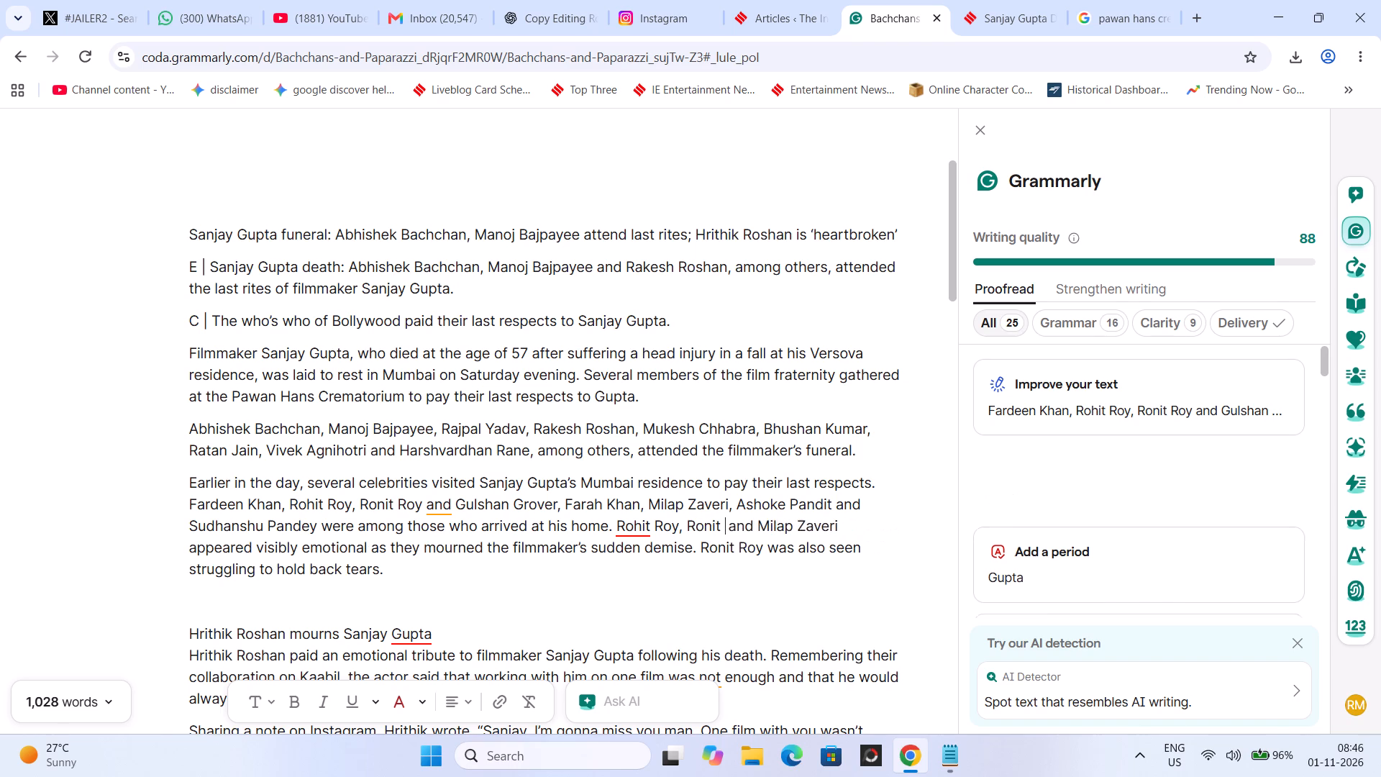
key("y")
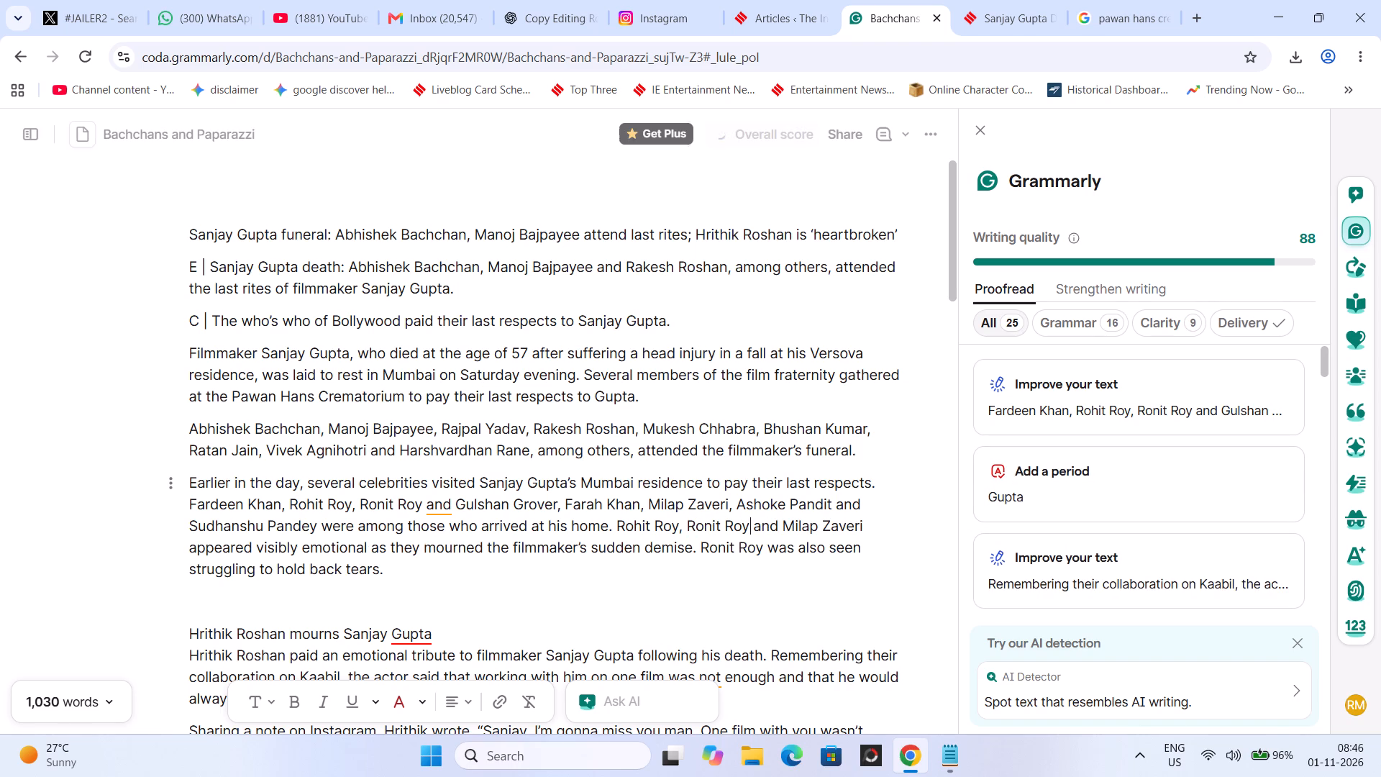
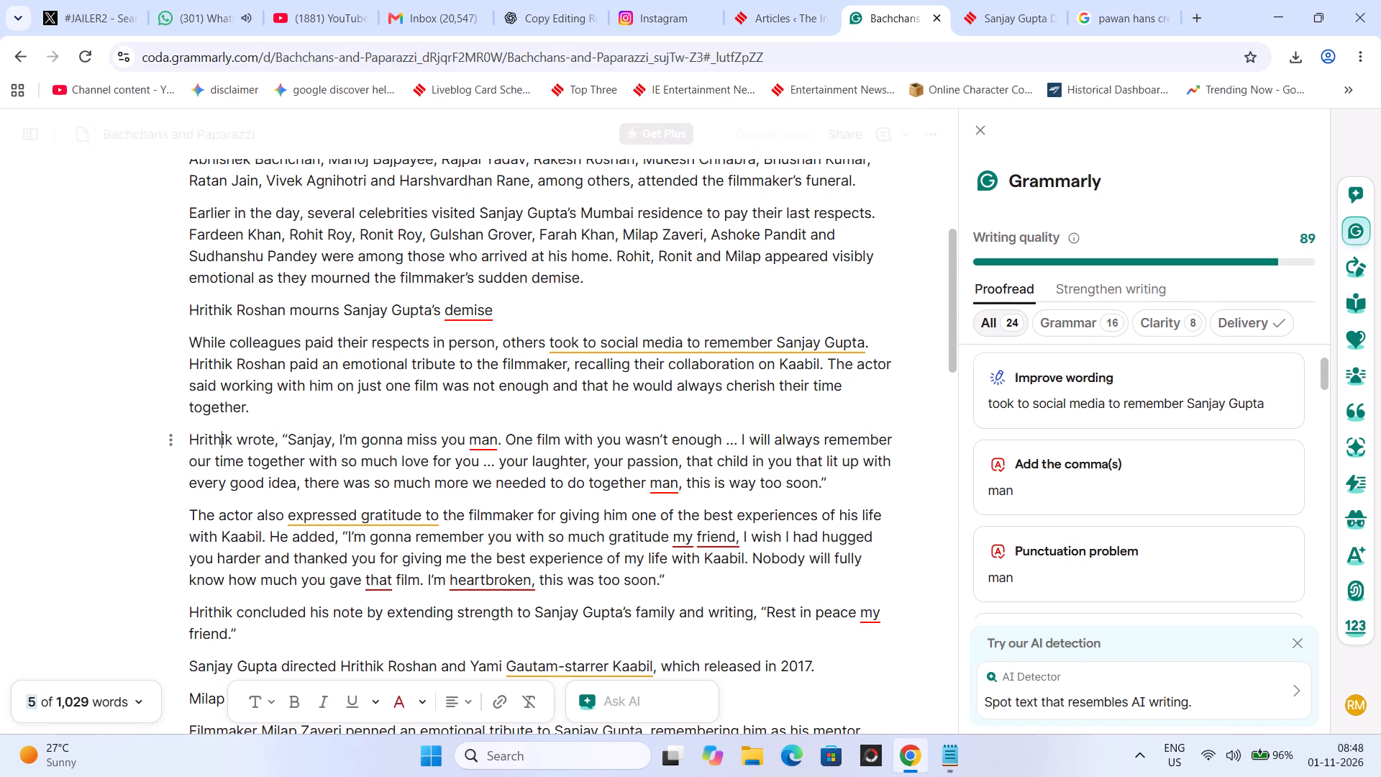
Change "Hrithik wrote" to "Hrithik took to Instagram and wrote" before the quote beginning "Sanjay, I'm gonna miss you man".
key("Right")
key("Right")
key("Right")
key("Right")
key("Right")
key("Right")
key("Right")
key("BackSpace")
key("BackSpace")
key("BackSpace")
key("BackSpace")
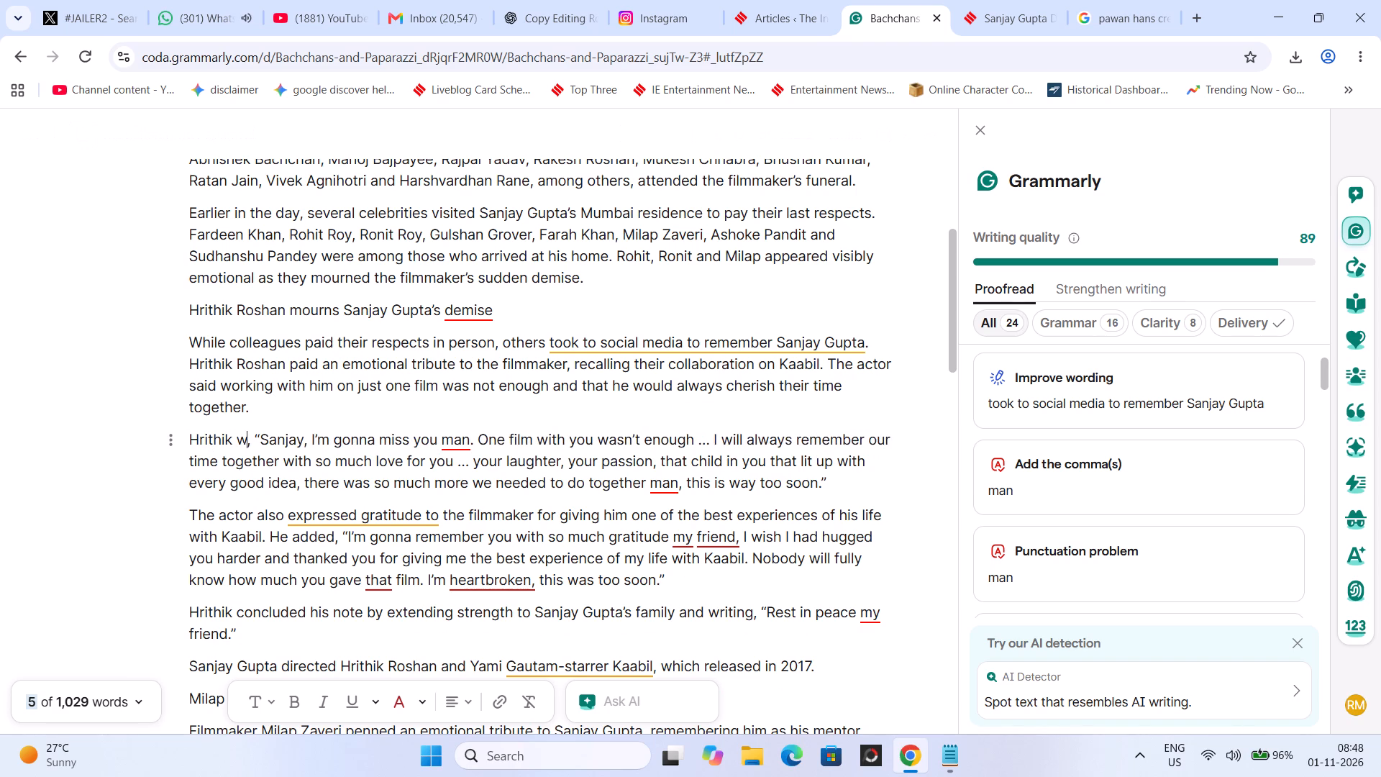
key("BackSpace")
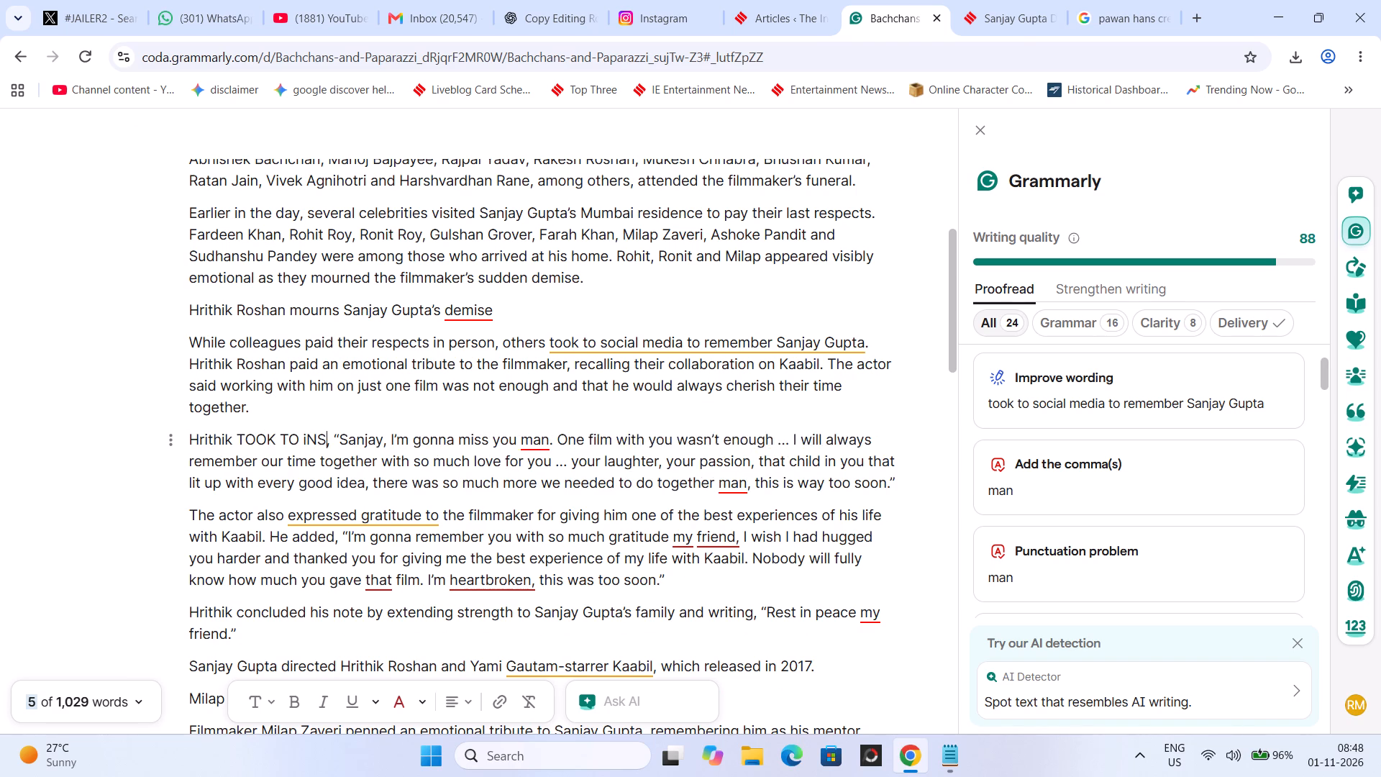
key("BackSpace")
key("BackSpace")
key("BackSpace")
key("BackSpace")
key("BackSpace")
key("BackSpace")
key("BackSpace")
key("BackSpace")
key("BackSpace")
key("BackSpace")
key("BackSpace")
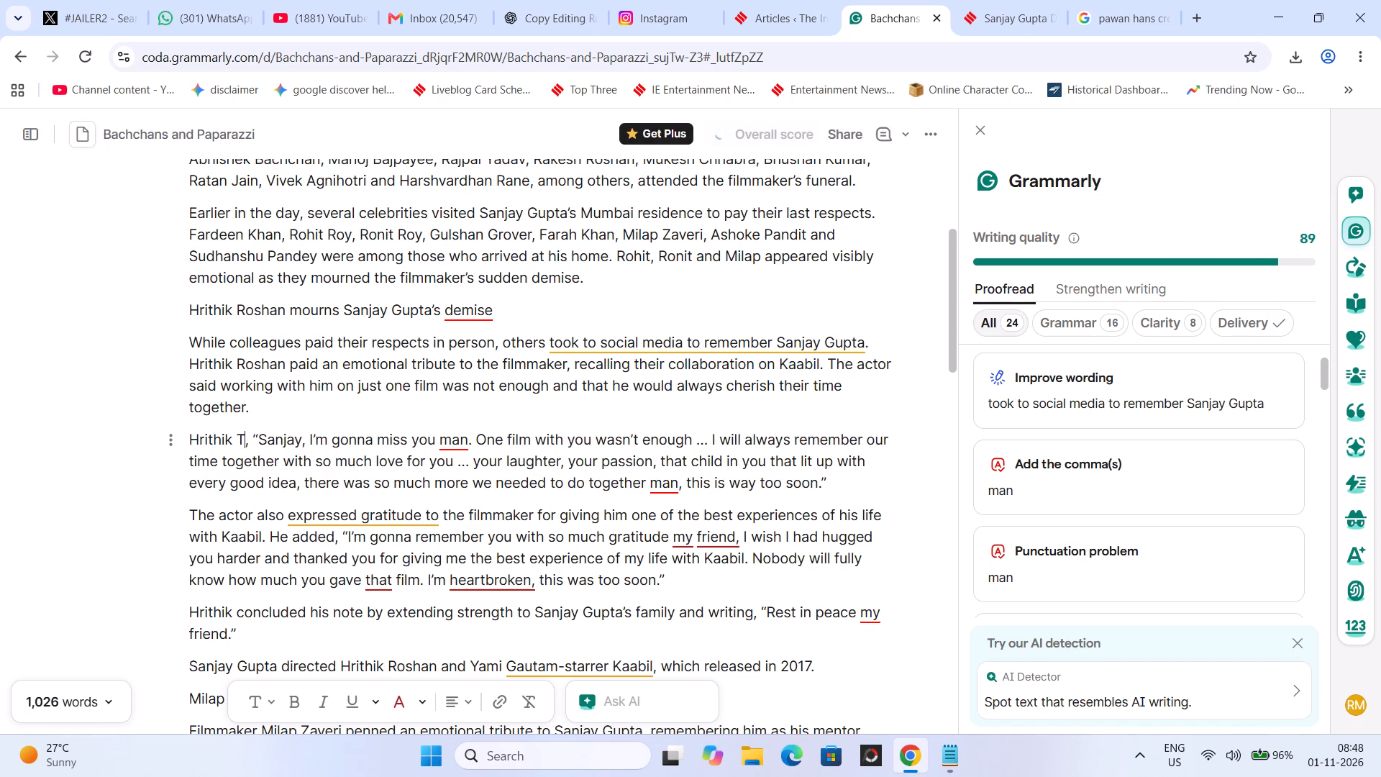
key("BackSpace")
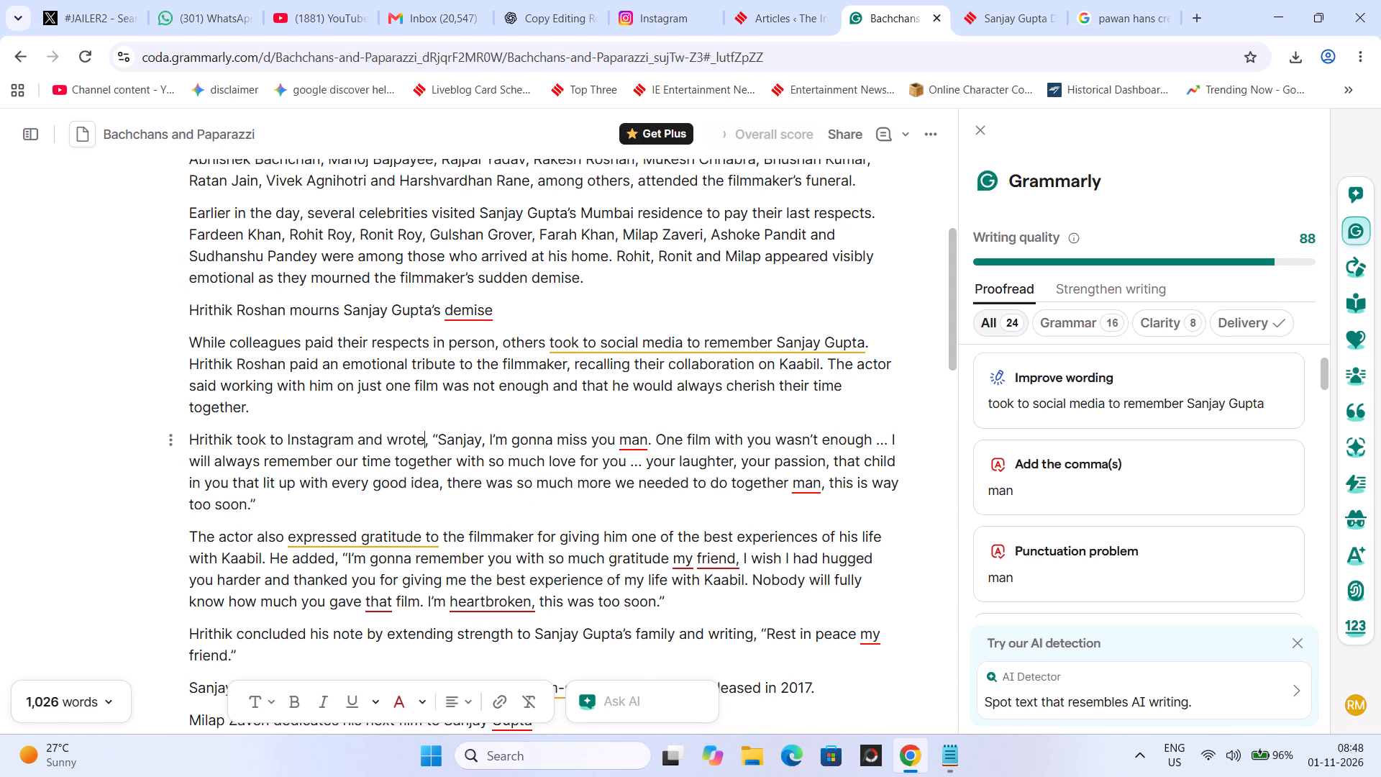
Cut "Rest in peace my friend." from the paragraph beginning "Hrithik concluded his note" and delete that paragraph's remaining lead-in text.
scroll(209, 493, "down", 2)
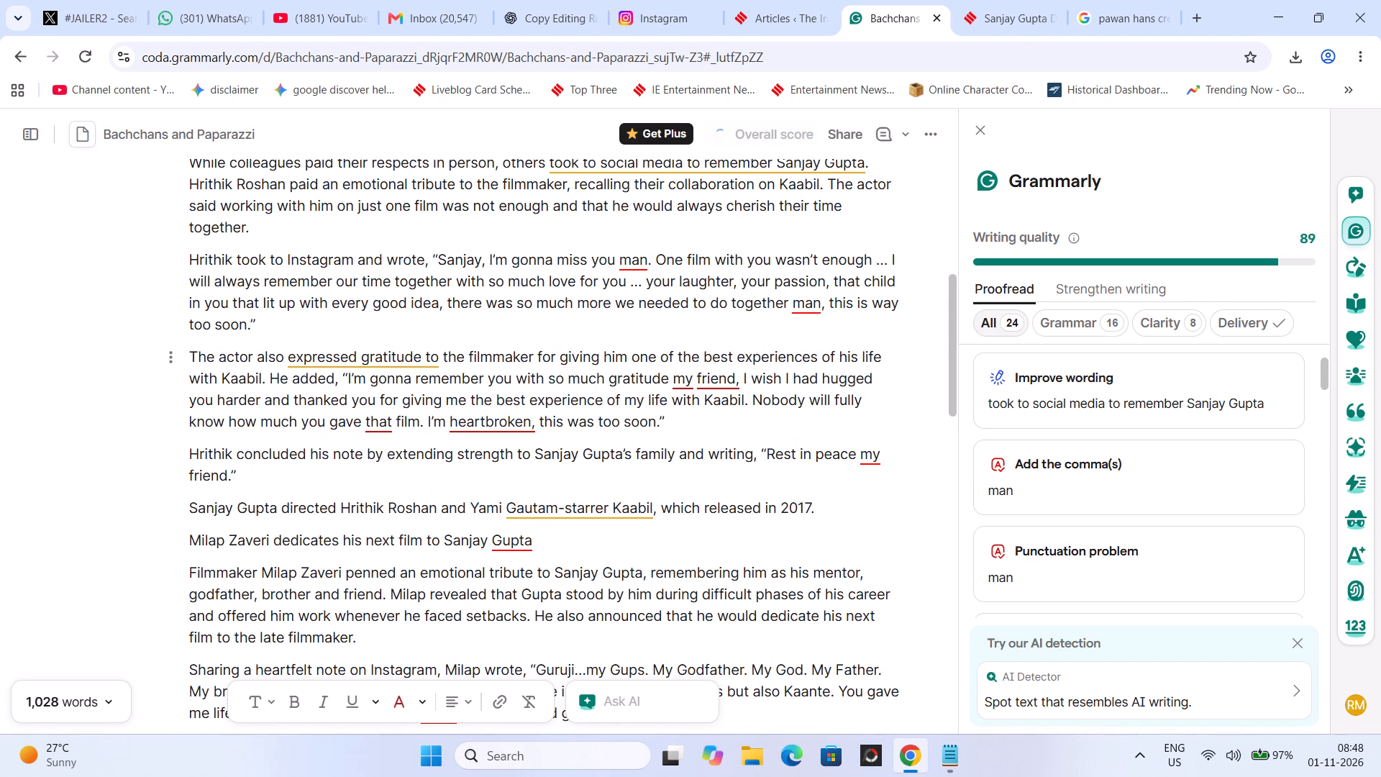
scroll(347, 394, "down", 1)
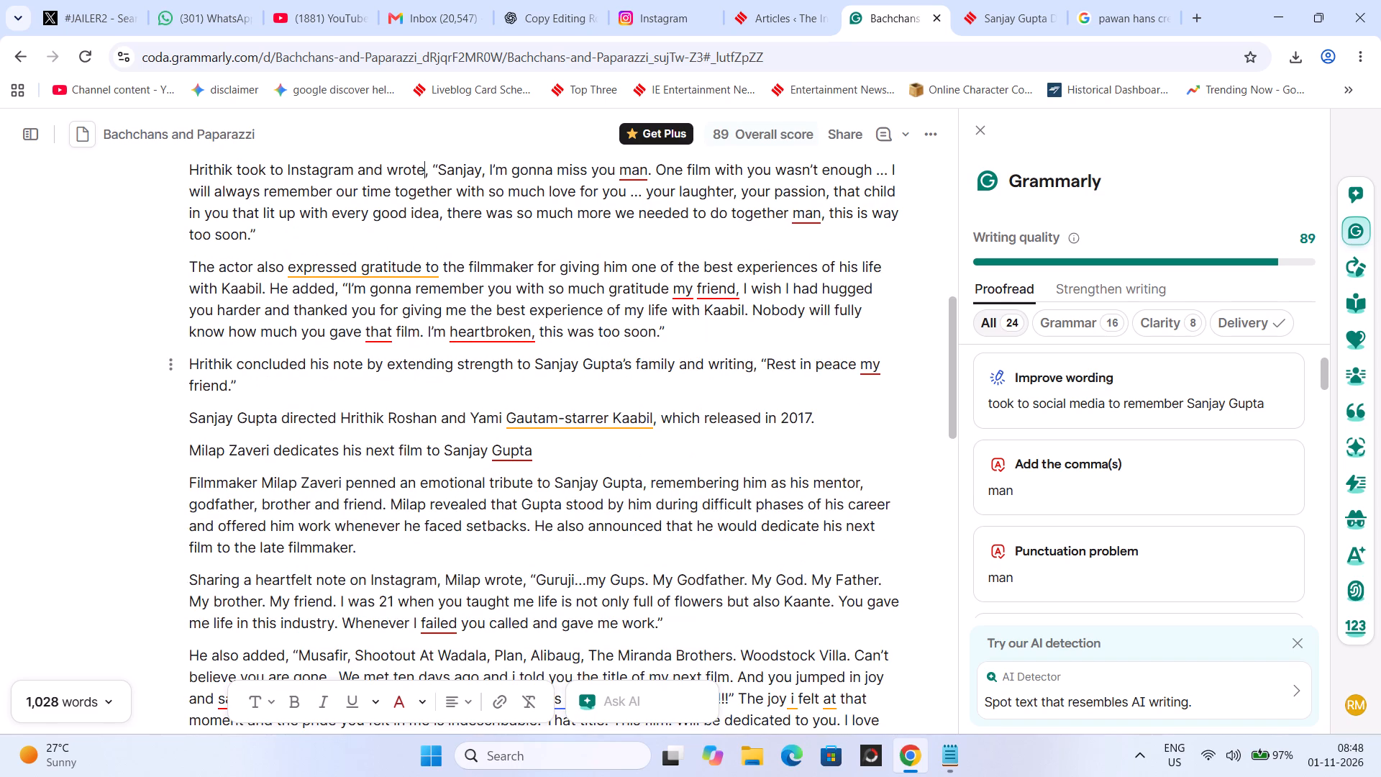
triple_click(400, 367)
left_click(593, 364)
left_click_drag(793, 386, 769, 371)
key("ctrl+x")
triple_click(564, 347)
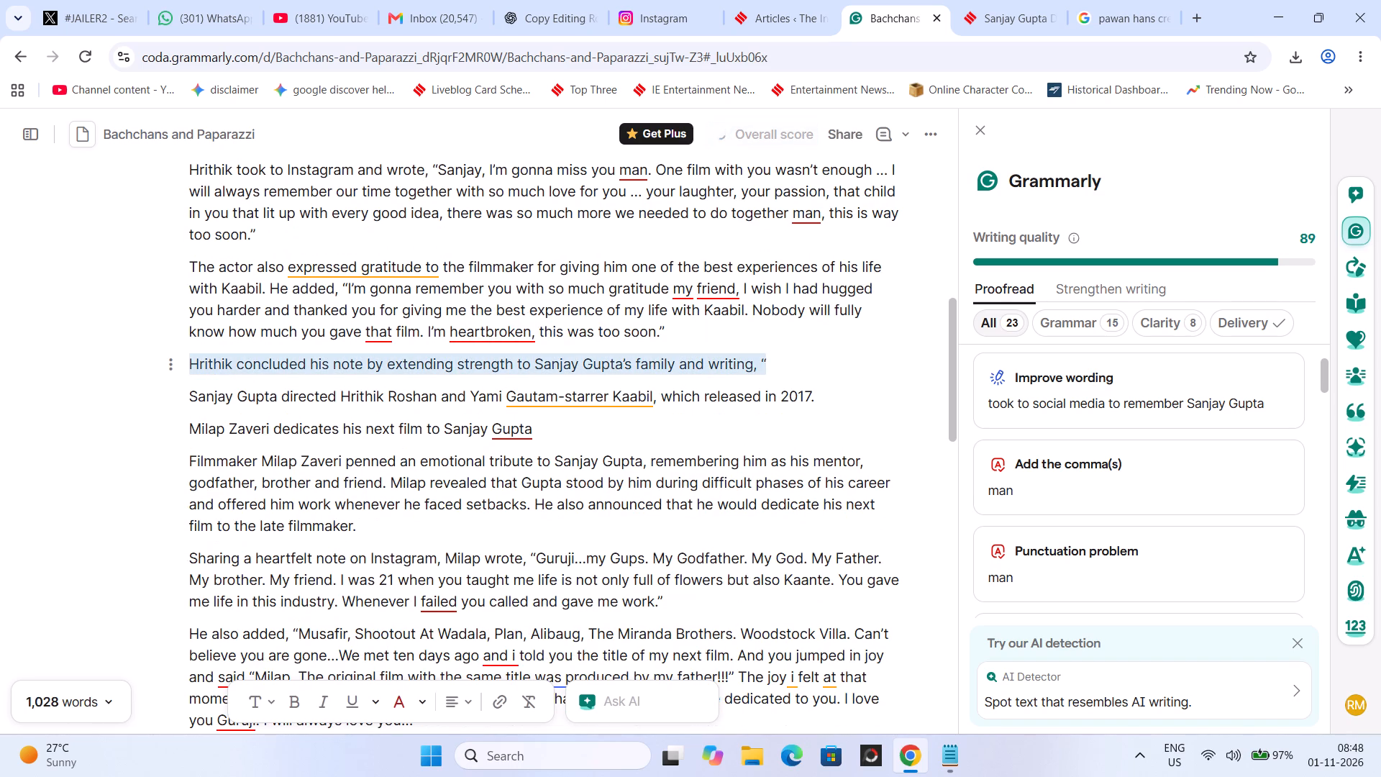
key("BackSpace")
Insert the cut "Rest in peace my friend." after "this was too soon." inside the preceding quote, keeping only one closing quotation mark.
key("Left")
key("Left")
key("Left")
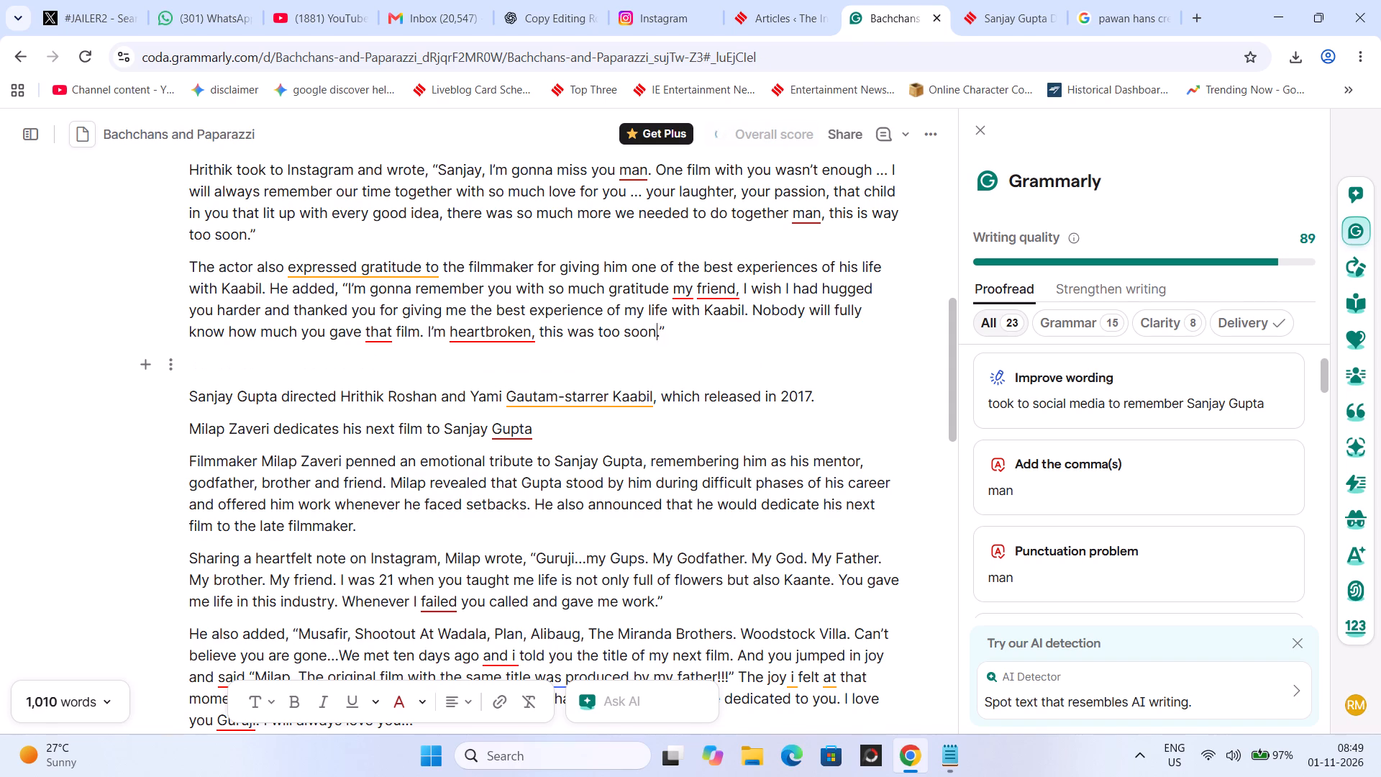
key("Right")
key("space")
key("ctrl+v")
key("BackSpace")
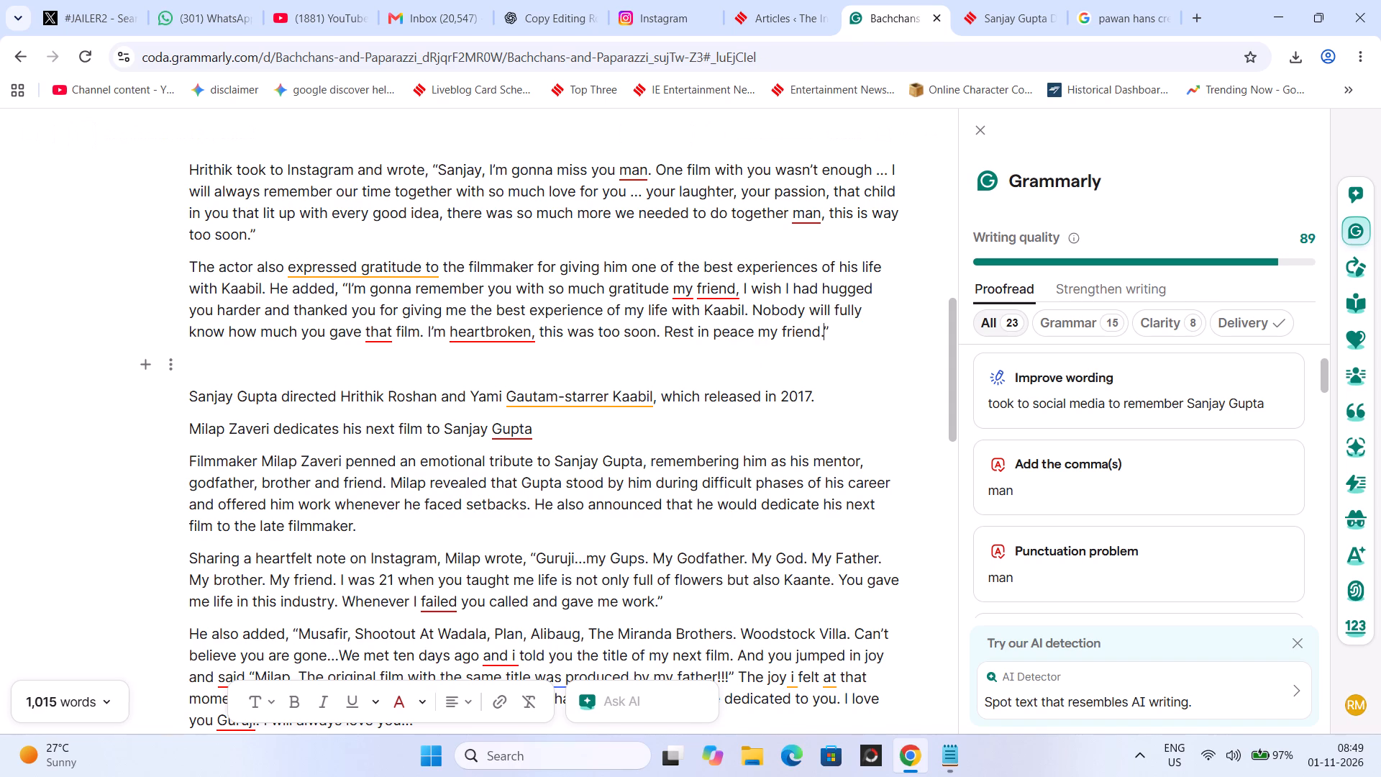
key("Down")
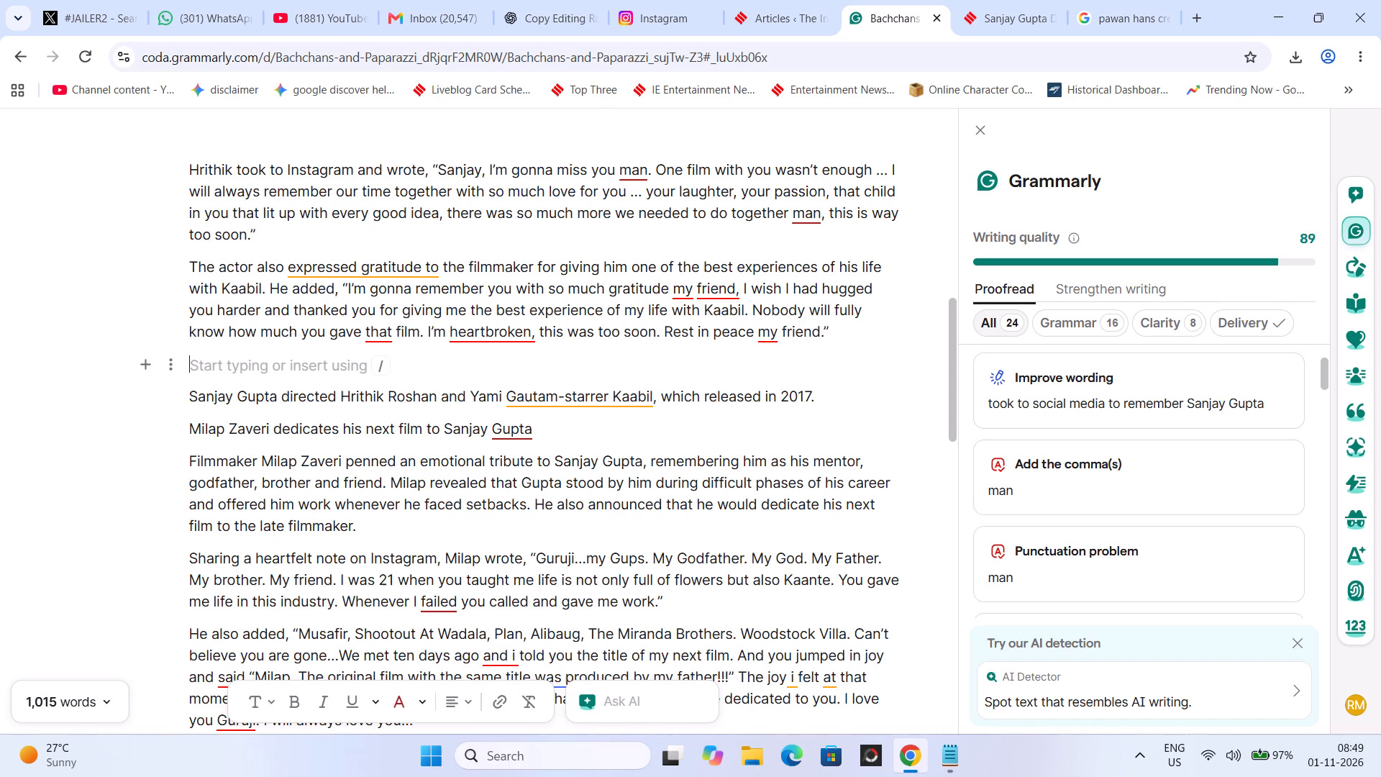
scroll(584, 380, "up", 1)
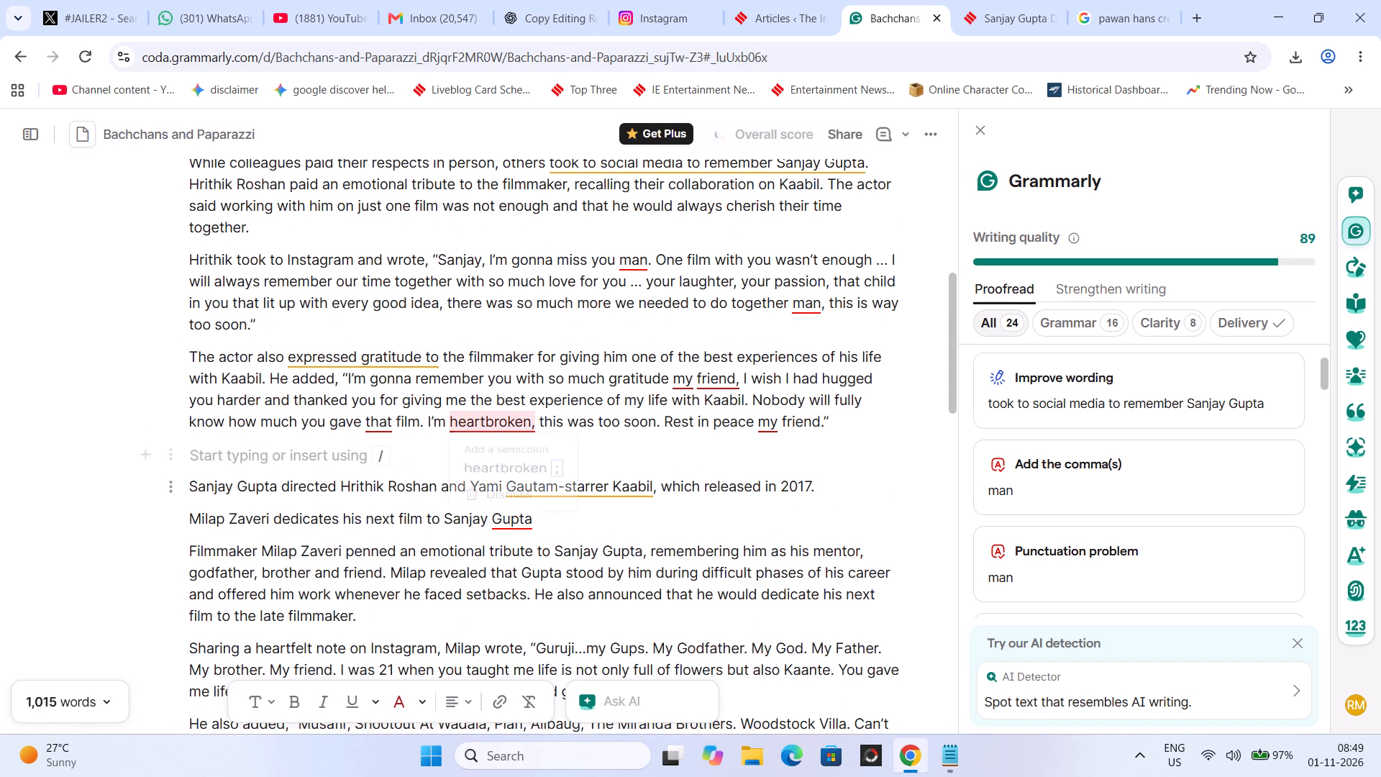
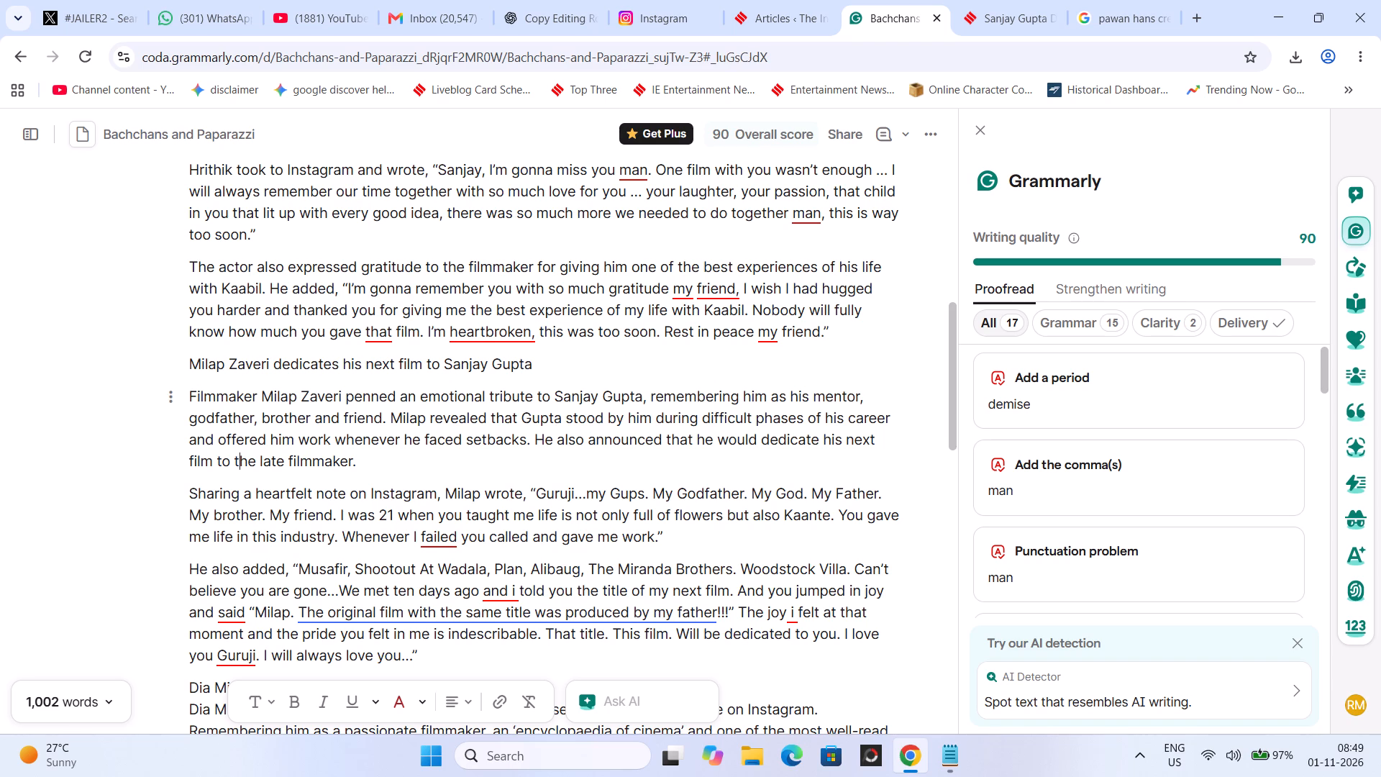
Delete "late" from the end of the Milap Zaveri tribute paragraph so it reads "his next film to the filmmaker.".
left_click_drag(259, 463, 297, 460)
left_click(291, 461)
key("BackSpace")
key("BackSpace")
key("BackSpace")
key("BackSpace")
key("BackSpace")
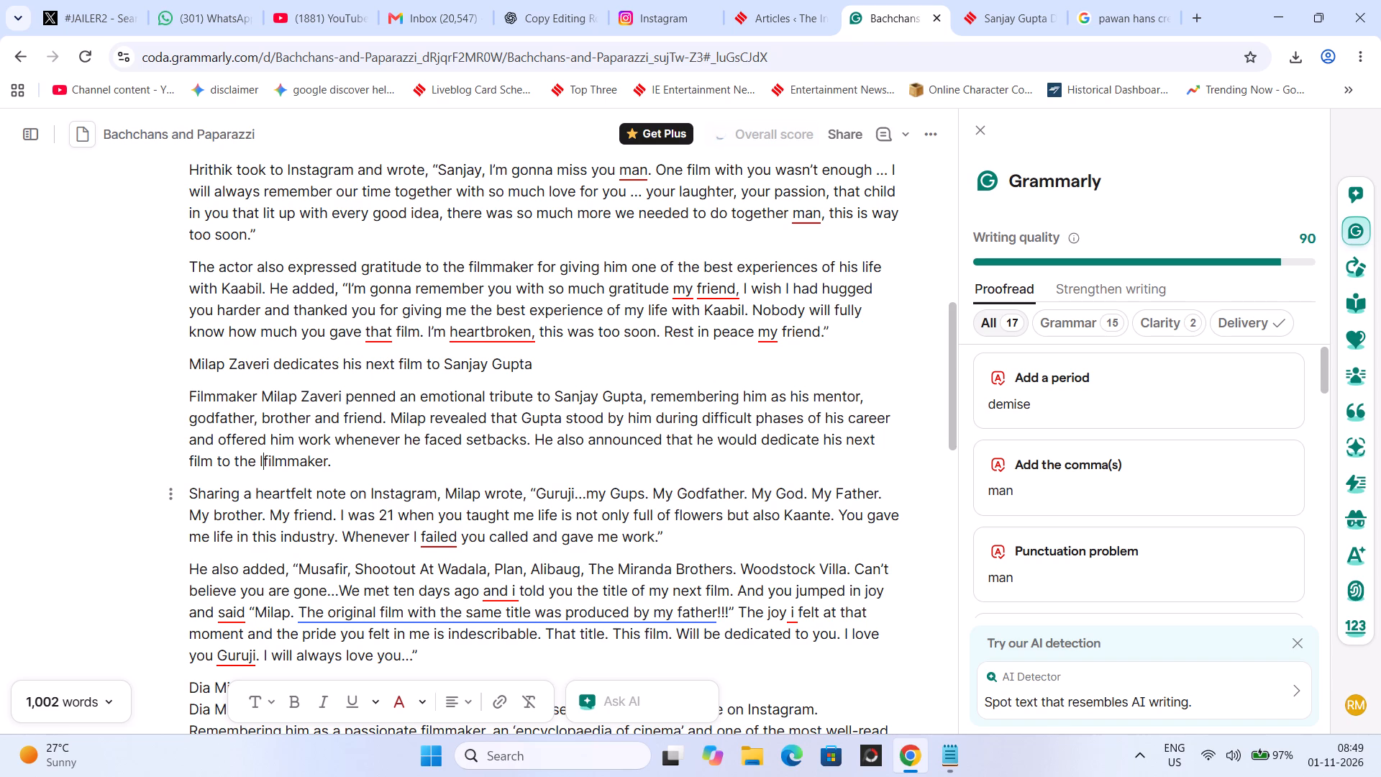
Remove "also" from the opening of the "Musafir, Shootout At Wadala" quote paragraph so it begins "He added".
key("Down")
key("Down")
key("Down")
key("Down")
key("Left")
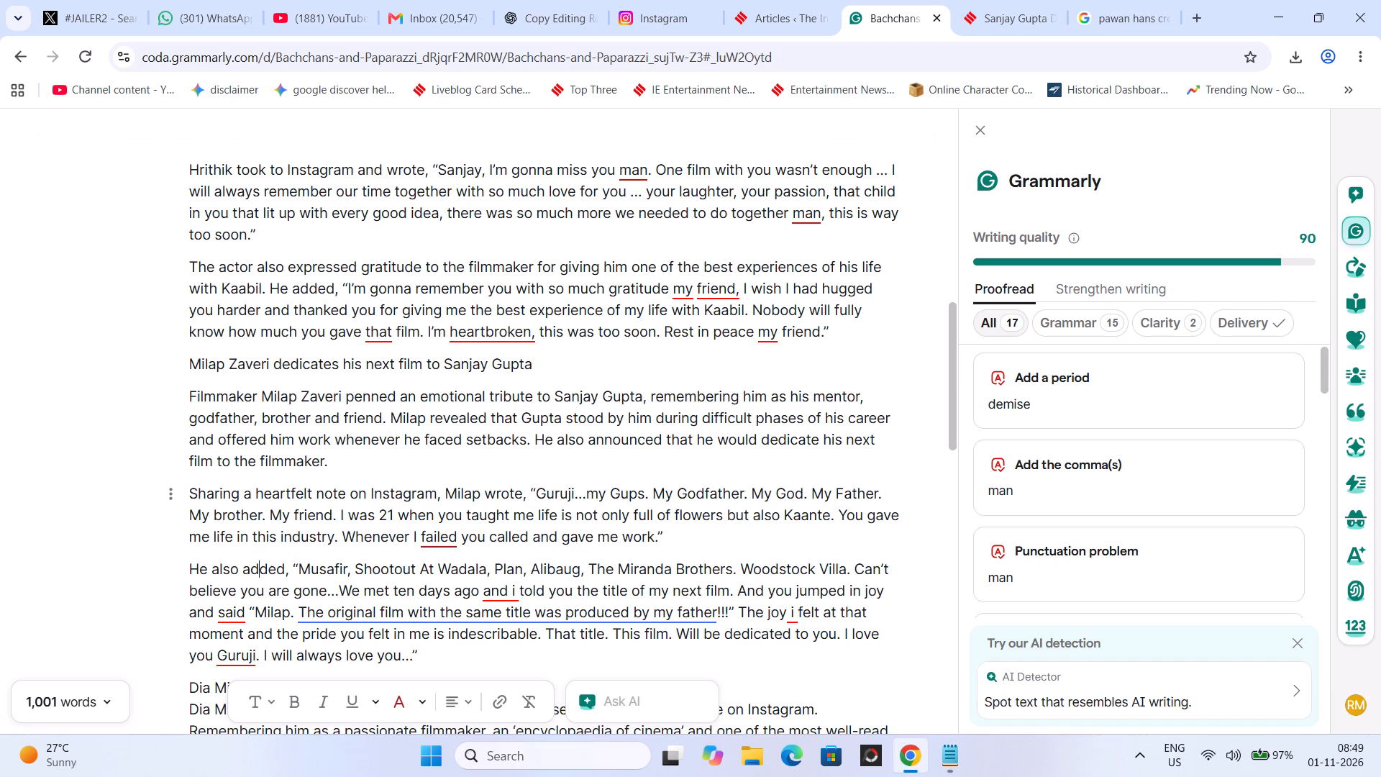
key("Left")
key("Left")
key("BackSpace")
key("BackSpace")
key("BackSpace")
key("BackSpace")
key("BackSpace")
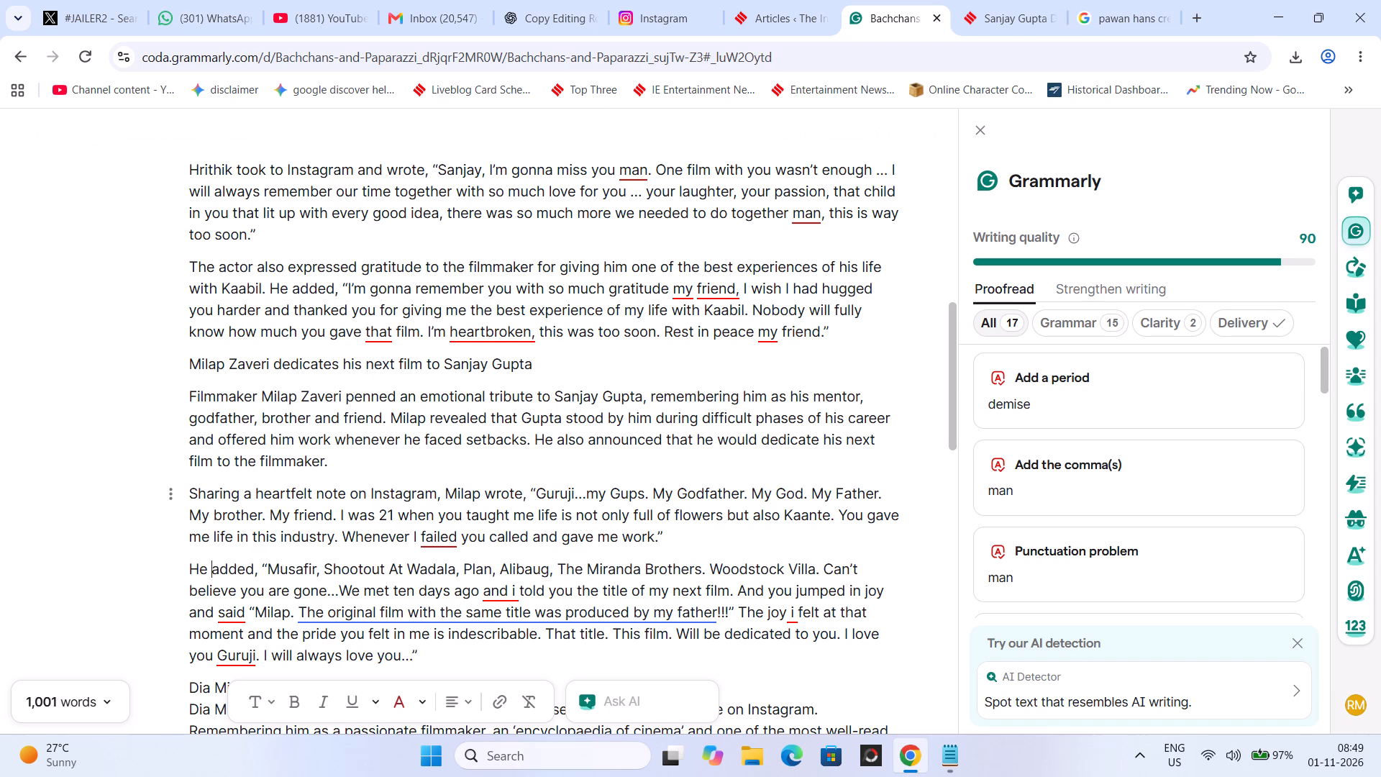
Split the heading "Dia Mirza remembers Sanjay Gupta" from the text below it into its own paragraph, leaving no extra blank line.
scroll(283, 494, "down", 5)
scroll(282, 453, "up", 1)
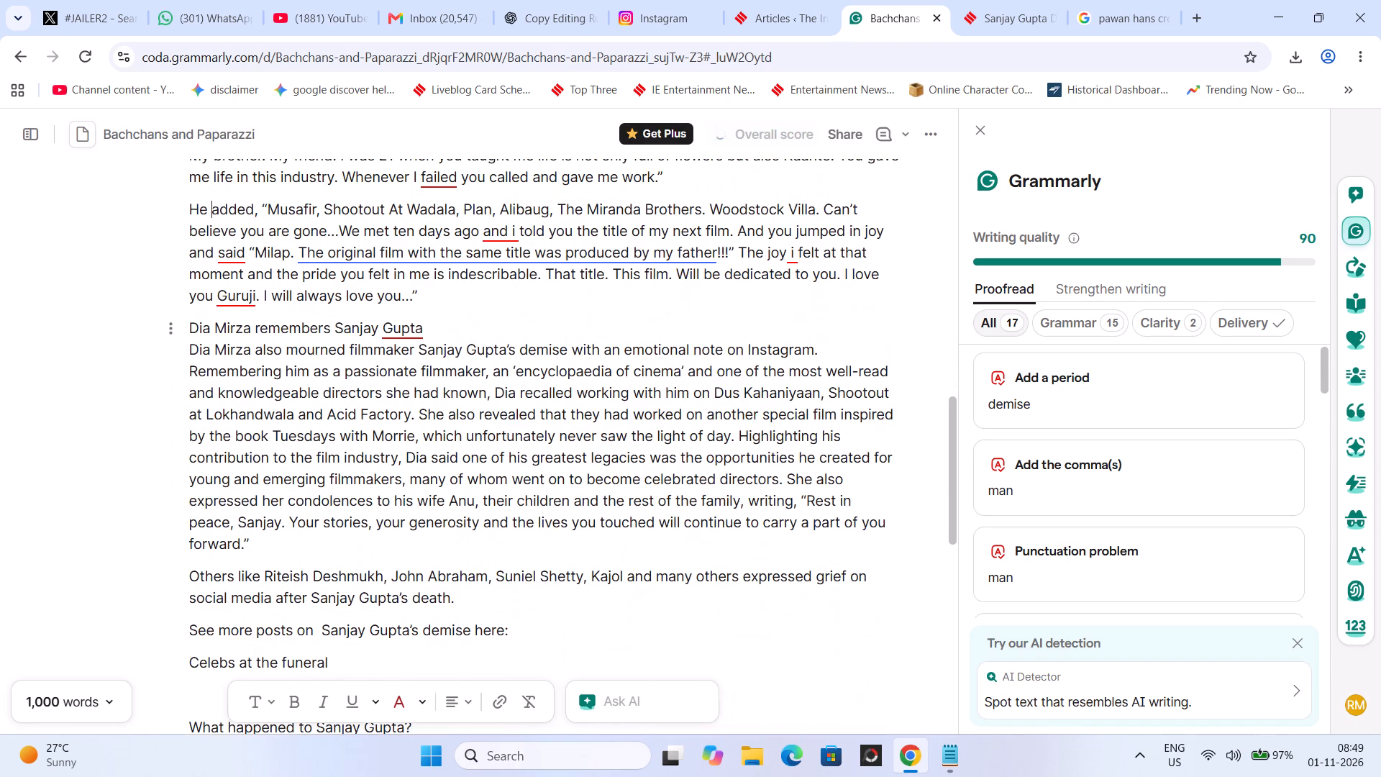
left_click(455, 330)
key("Return")
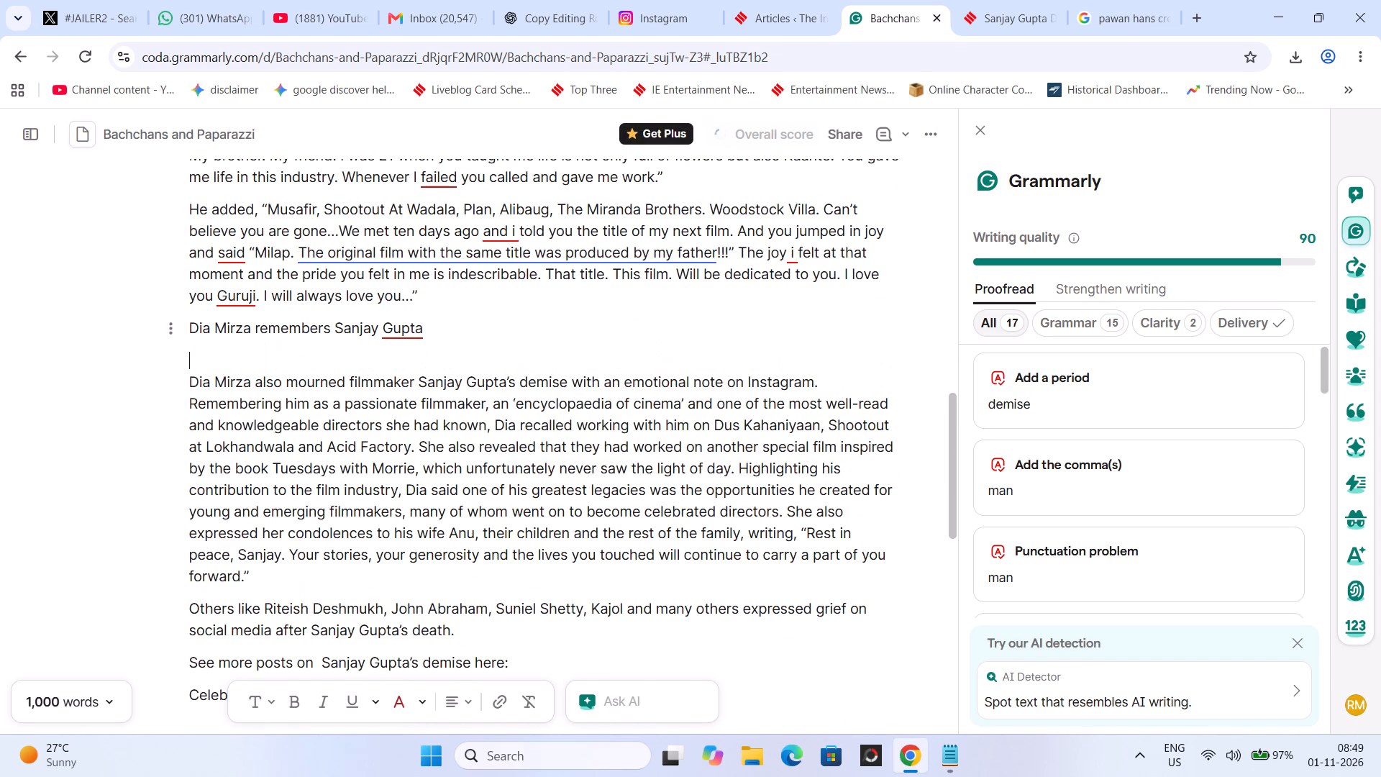
key("Delete")
Read through the Dia Mirza paragraph line by line, checking its wording and looking for text to trim.
key("Right")
key("Right")
key("Right")
key("Right")
key("Right")
key("Right")
key("Right")
key("Right")
key("Right")
key("Right")
key("Right")
key("Right")
key("Right")
key("Right")
key("Right")
key("Right")
key("Right")
key("Right")
key("Right")
key("Right")
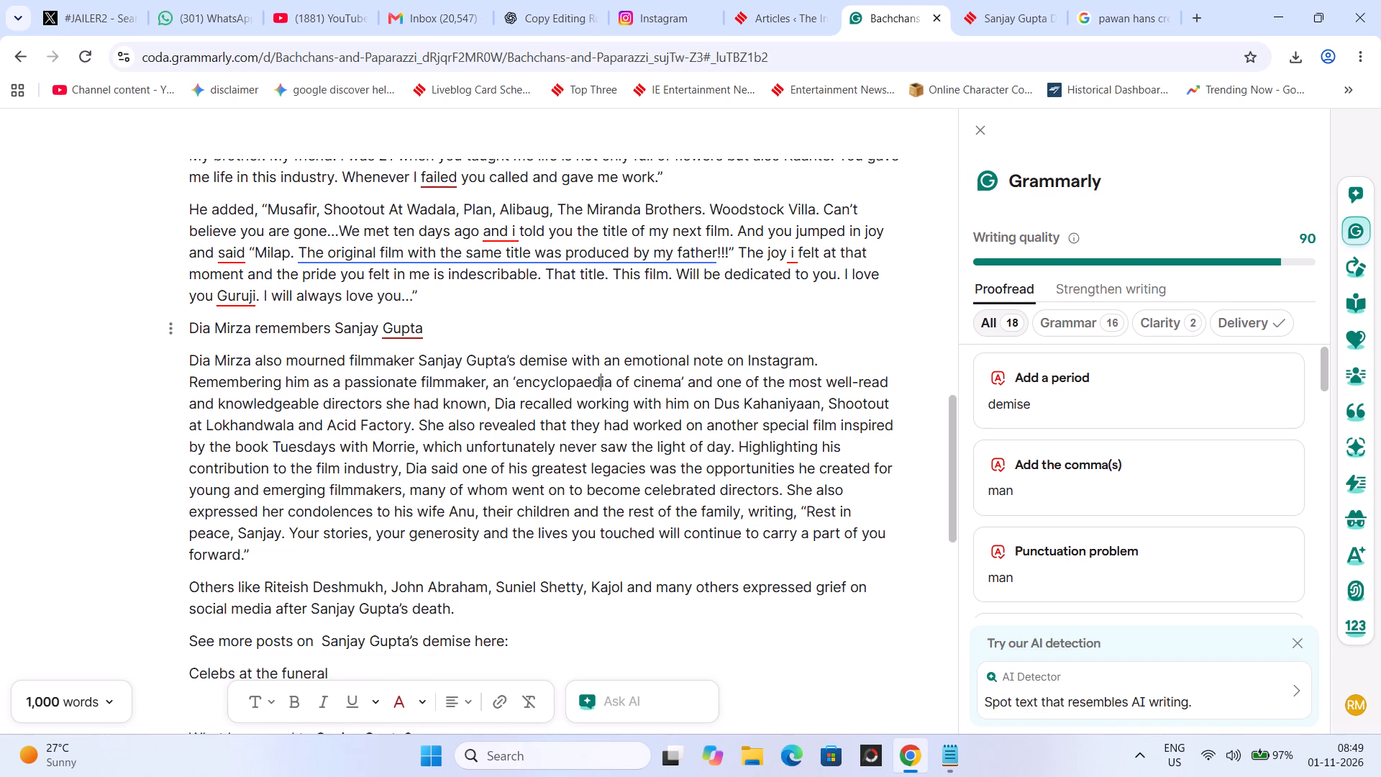
key("Down")
key("Down")
key("Right")
key("Right")
key("Right")
key("Right")
key("Right")
key("Right")
key("Right")
key("Right")
key("Right")
key("Right")
key("Right")
key("Right")
key("Right")
key("Right")
key("Right")
key("Right")
key("Right")
key("Right")
key("Right")
key("Right")
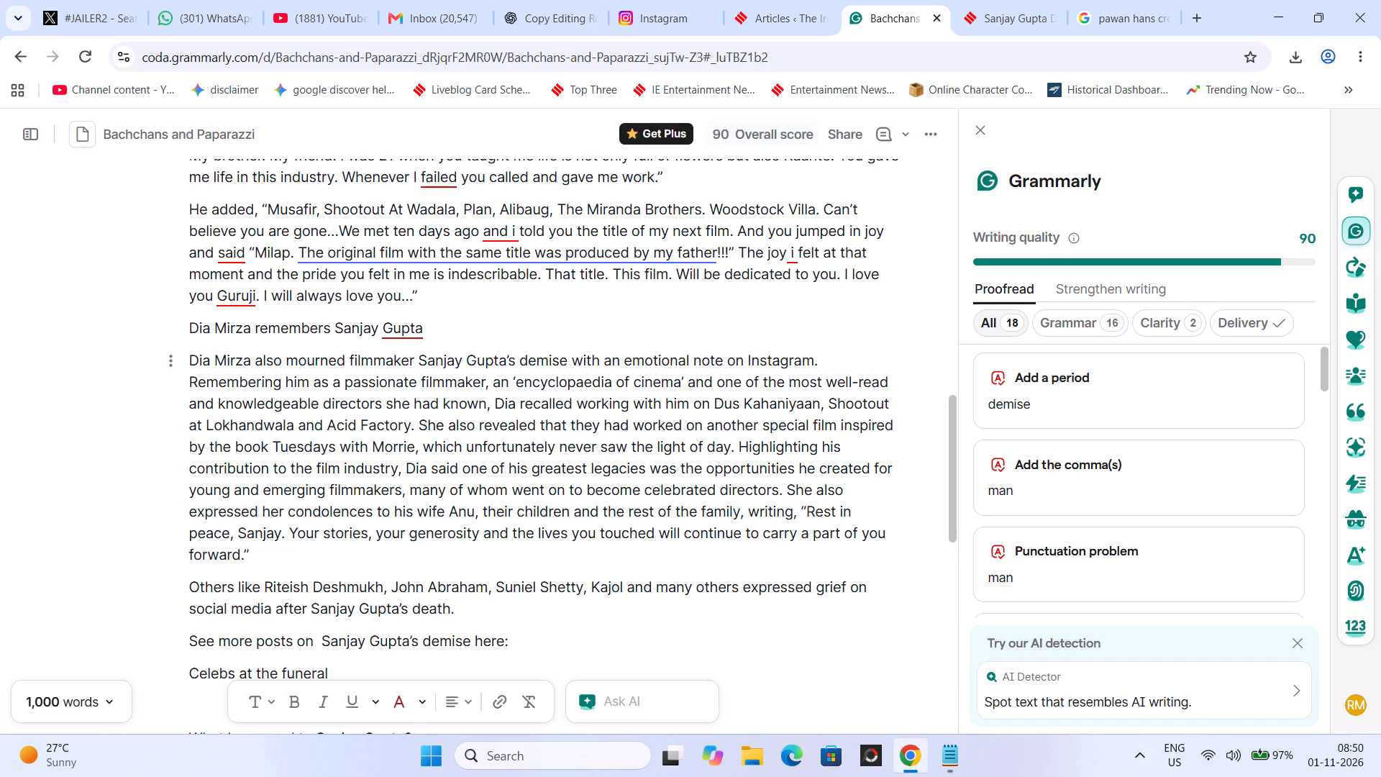
Delete the Dia Mirza paragraph's last sentence, from "She also expressed her condolences" through "forward.", including the space before it.
left_click_drag(785, 491, 846, 552)
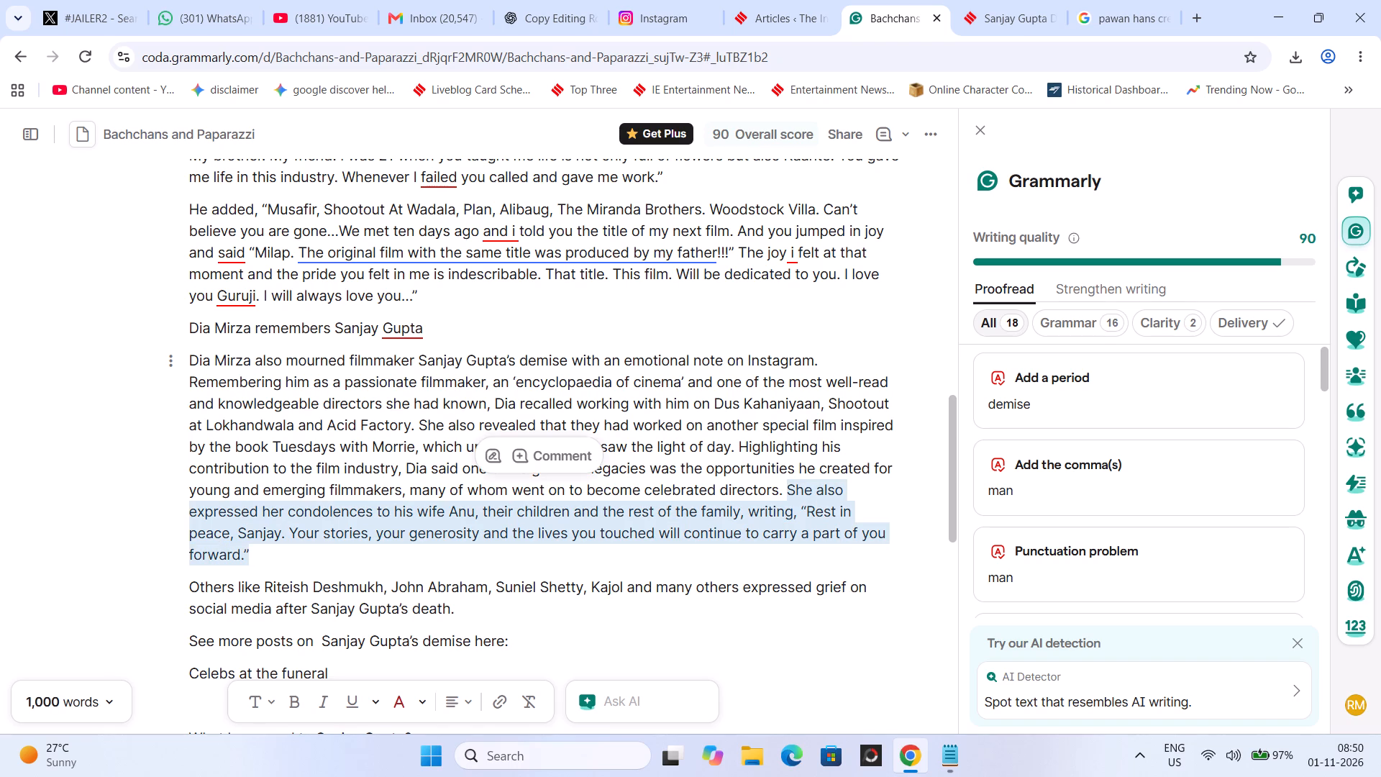
left_click_drag(846, 552, 853, 563)
key("BackSpace")
key("BackSpace")
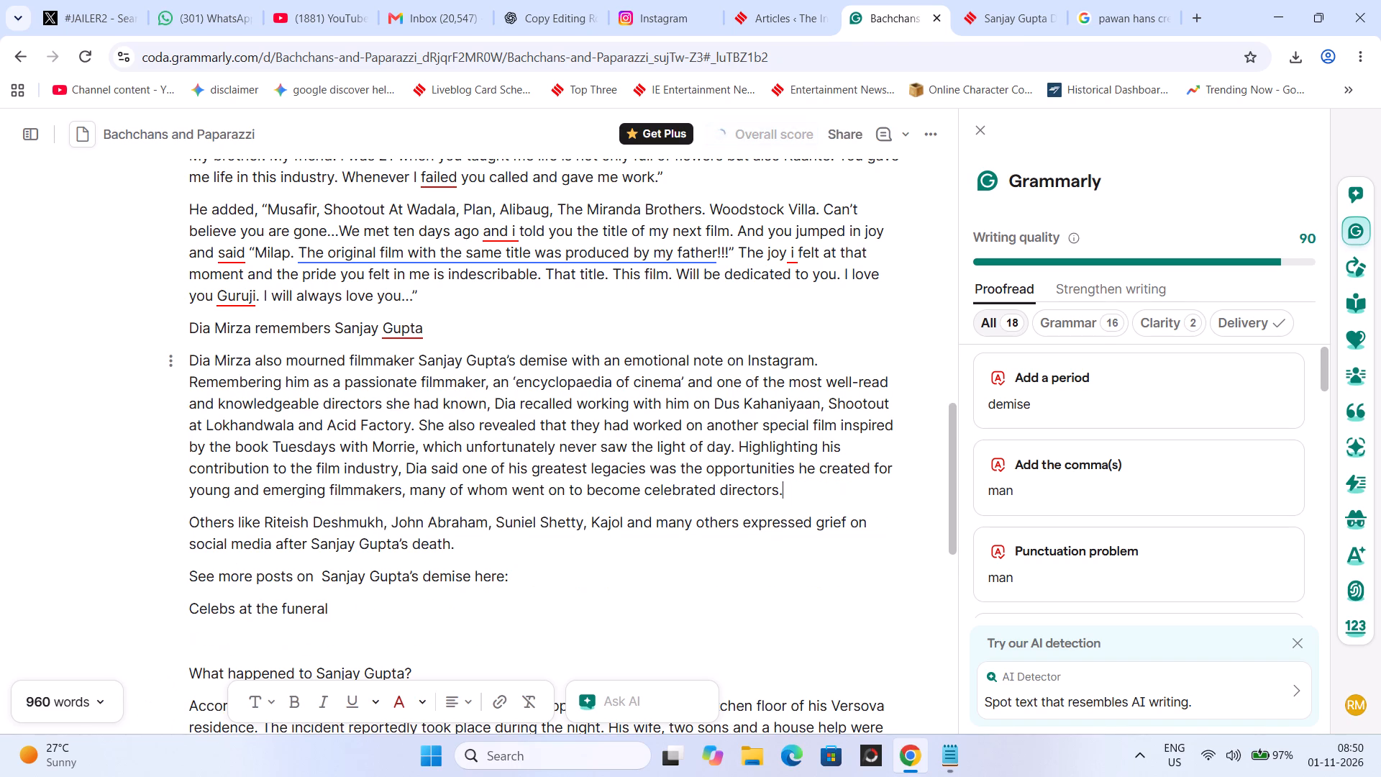
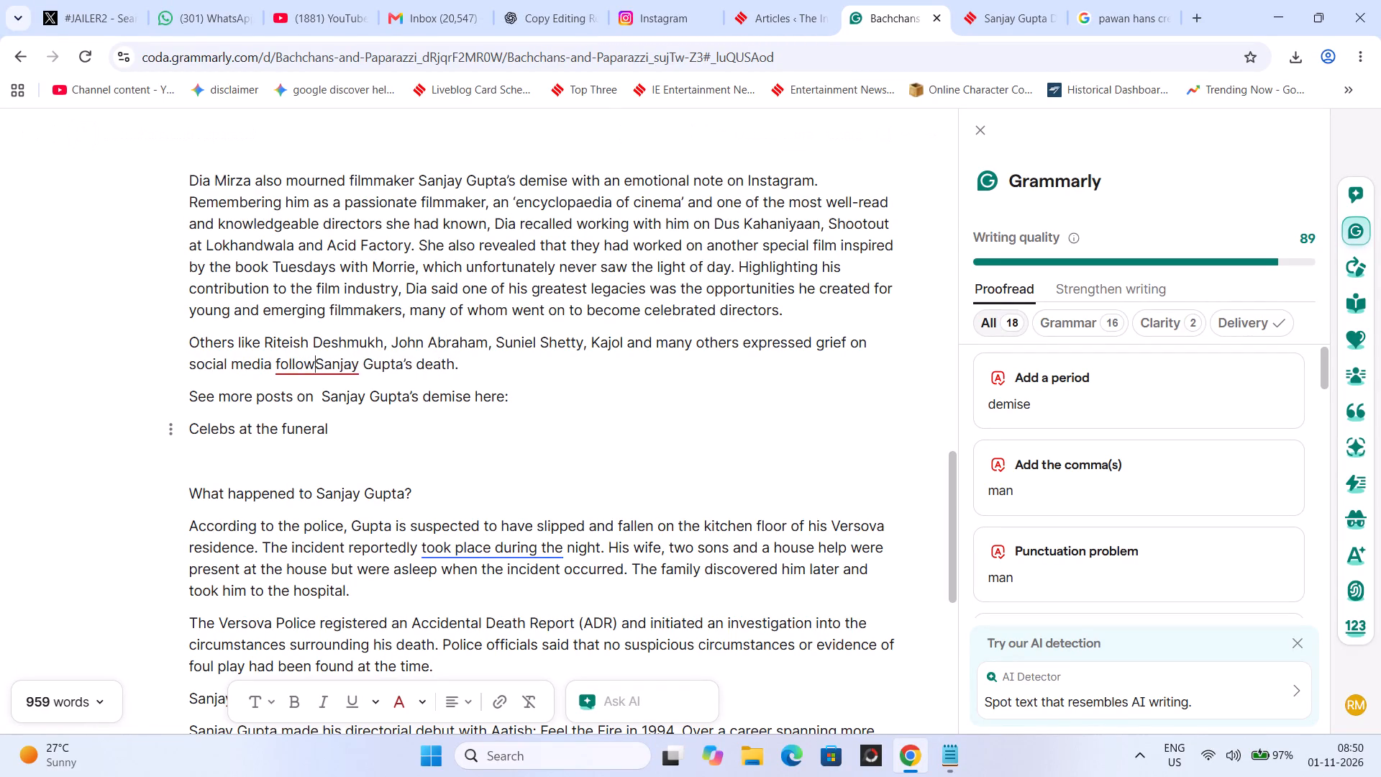
Complete the word "following" before "Sanjay Gupta's death" in the sentence beginning "Others like Riteish Deshmukh", with a space after it.
type("ng")
key("space")
key("BackSpace")
key("BackSpace")
key("BackSpace")
type("ing")
key("space")
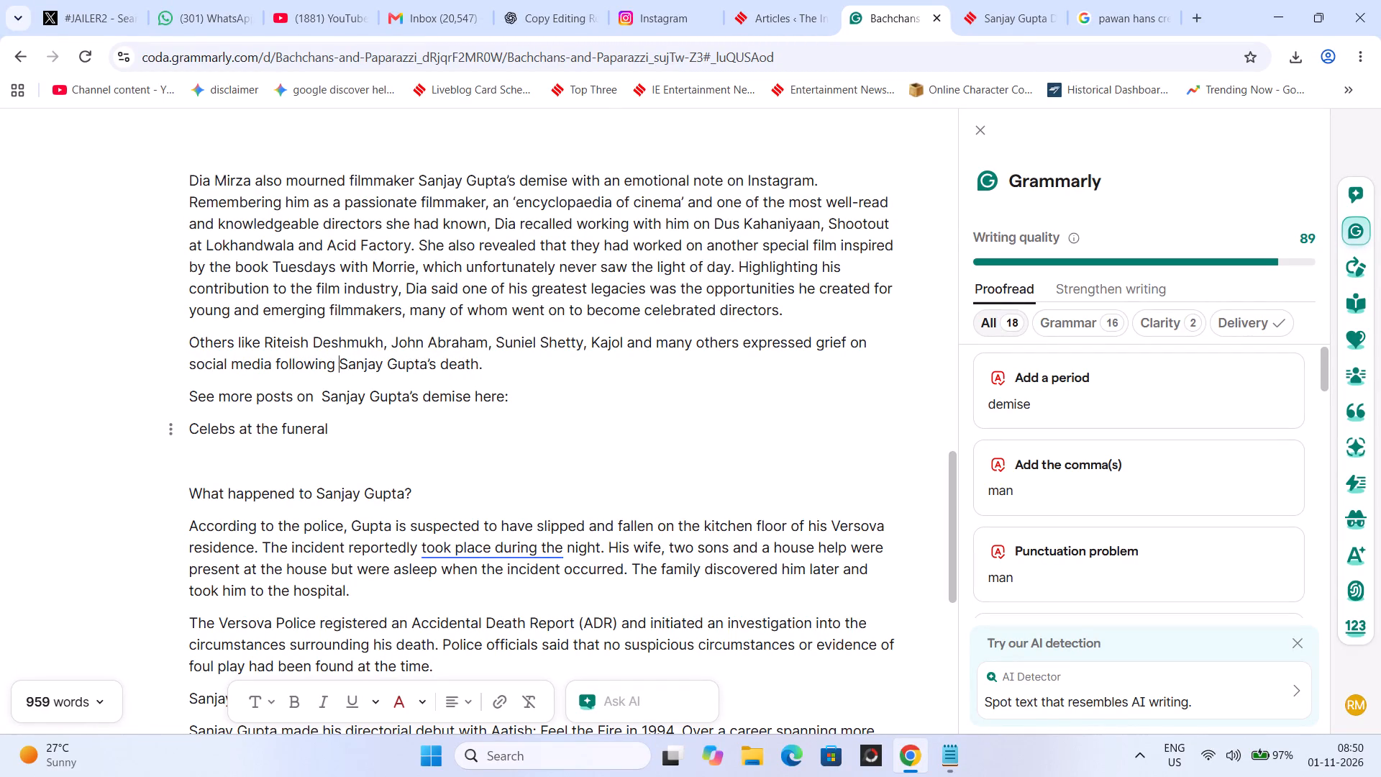
triple_click(340, 372)
key("ctrl+c")
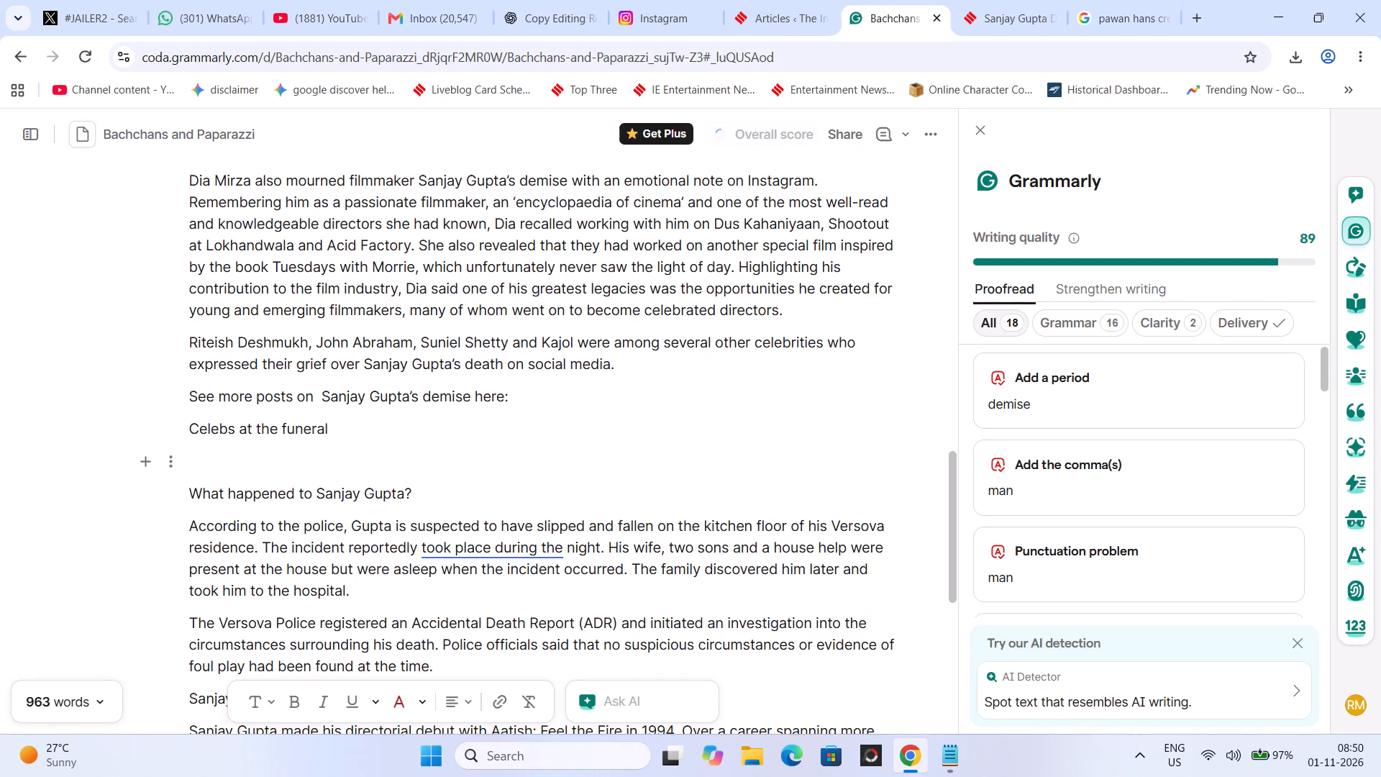
Delete the heading "Celebs at the funeral" and the blank line beneath it, above "What happened to Sanjay Gupta?".
scroll(529, 447, "down", 1)
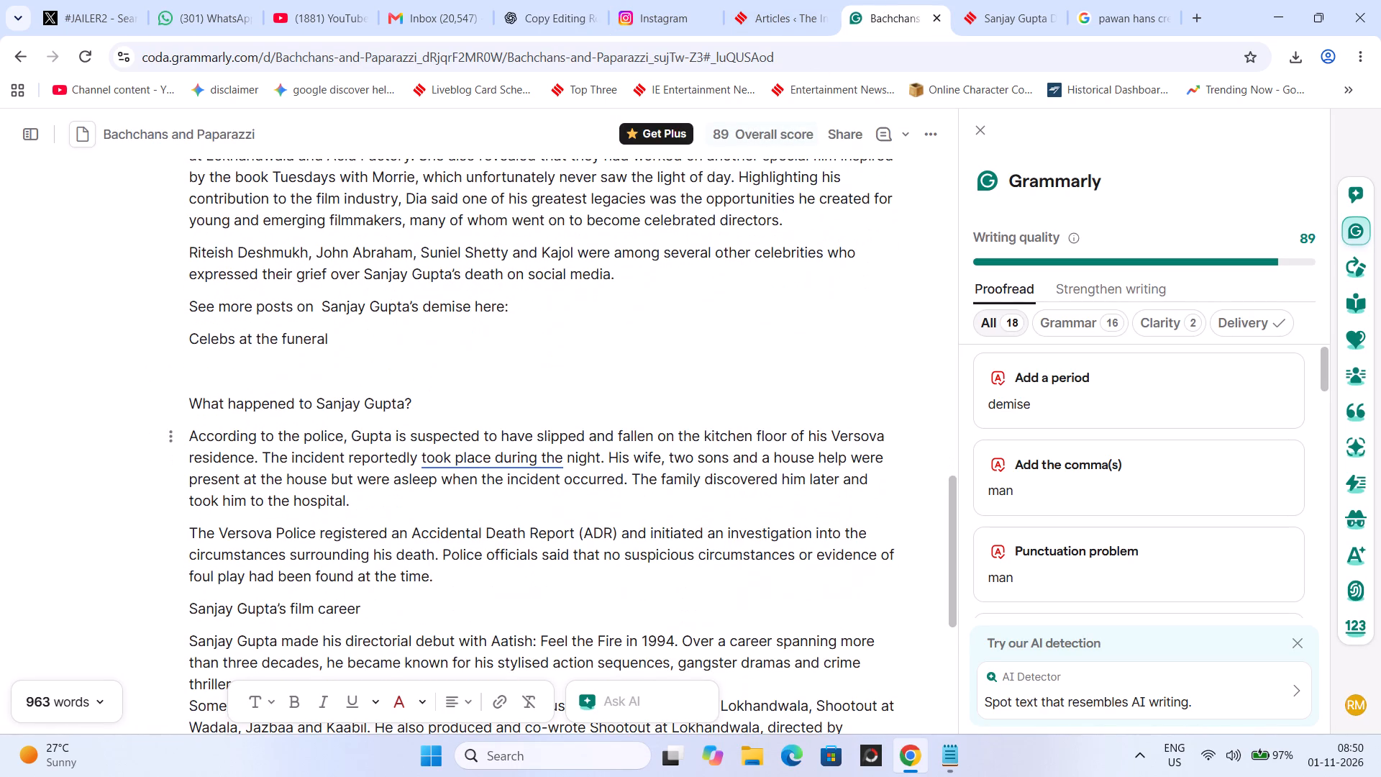
left_click_drag(380, 354, 336, 351)
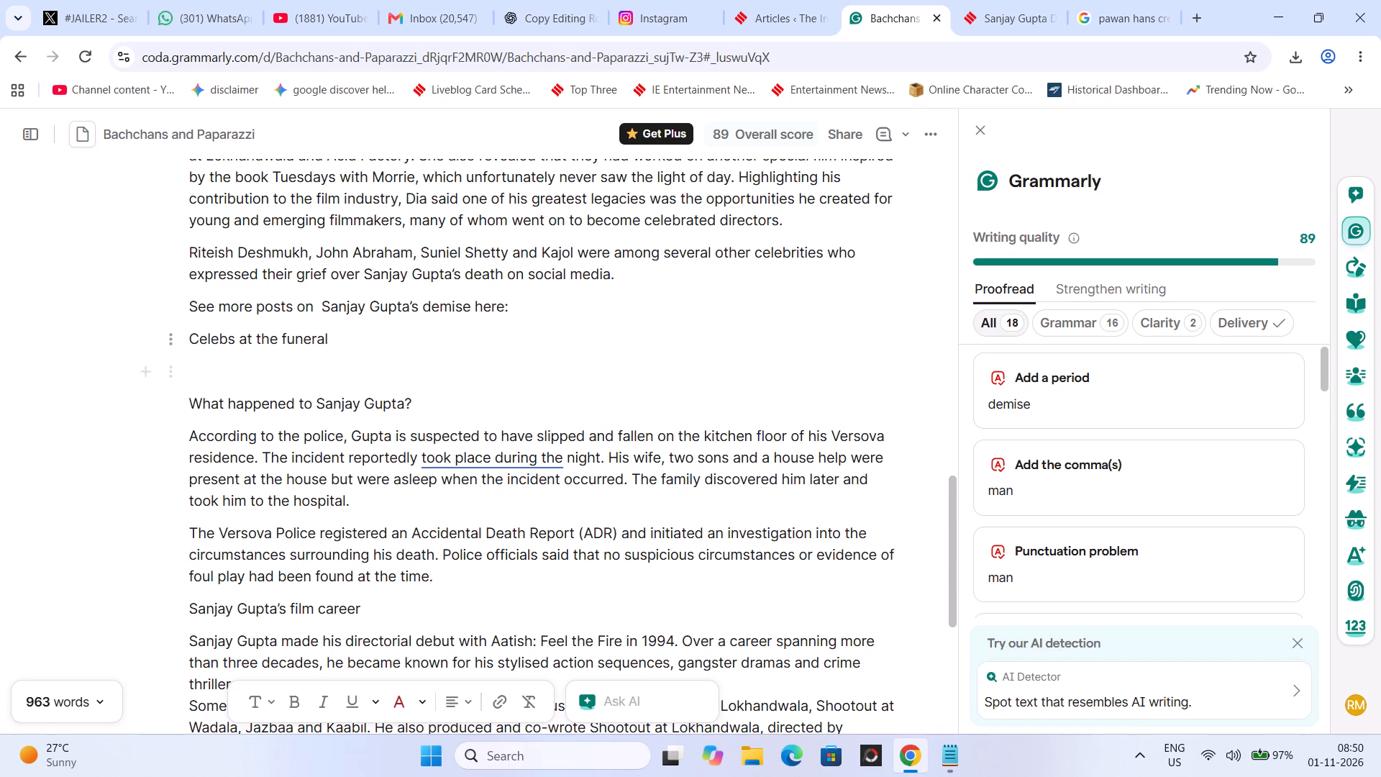
left_click_drag(336, 351, 183, 348)
key("BackSpace")
key("BackSpace")
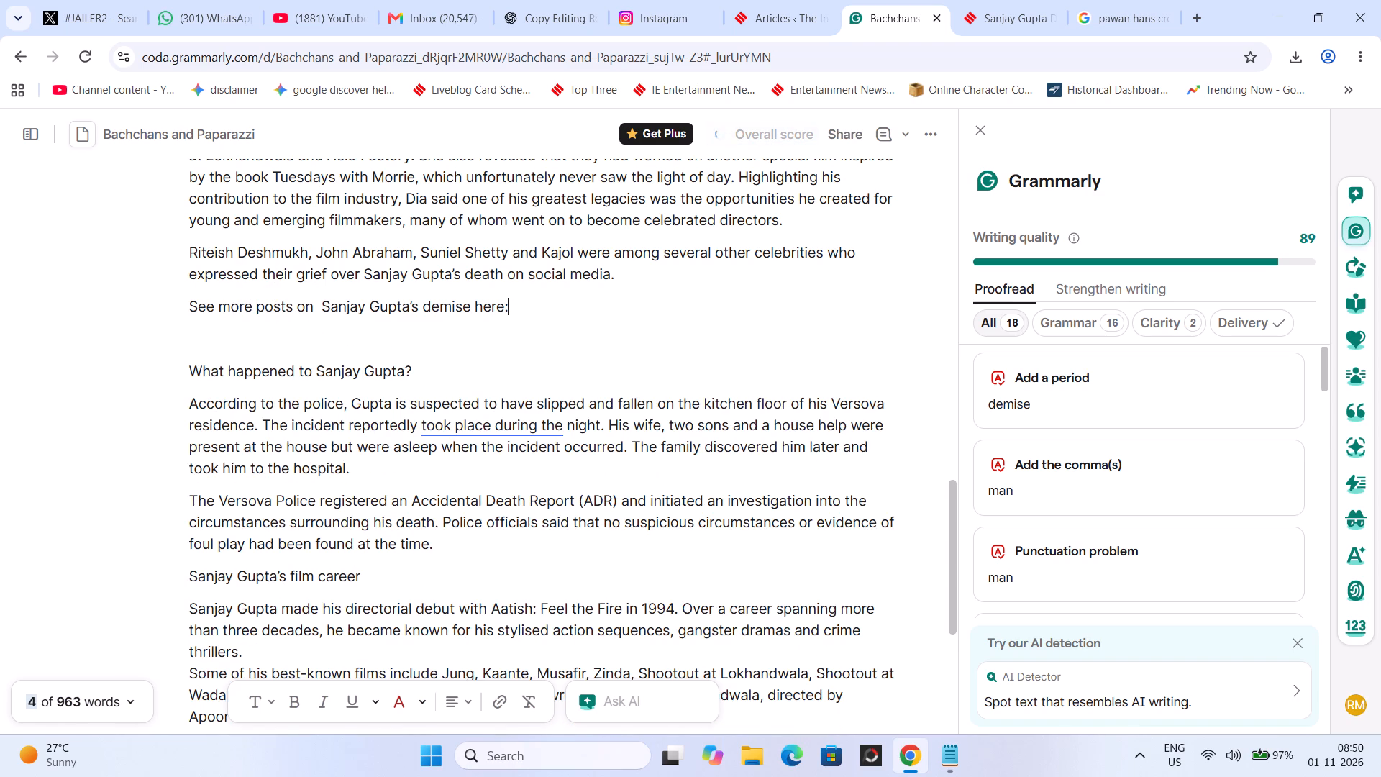
key("Delete")
scroll(248, 388, "down", 1)
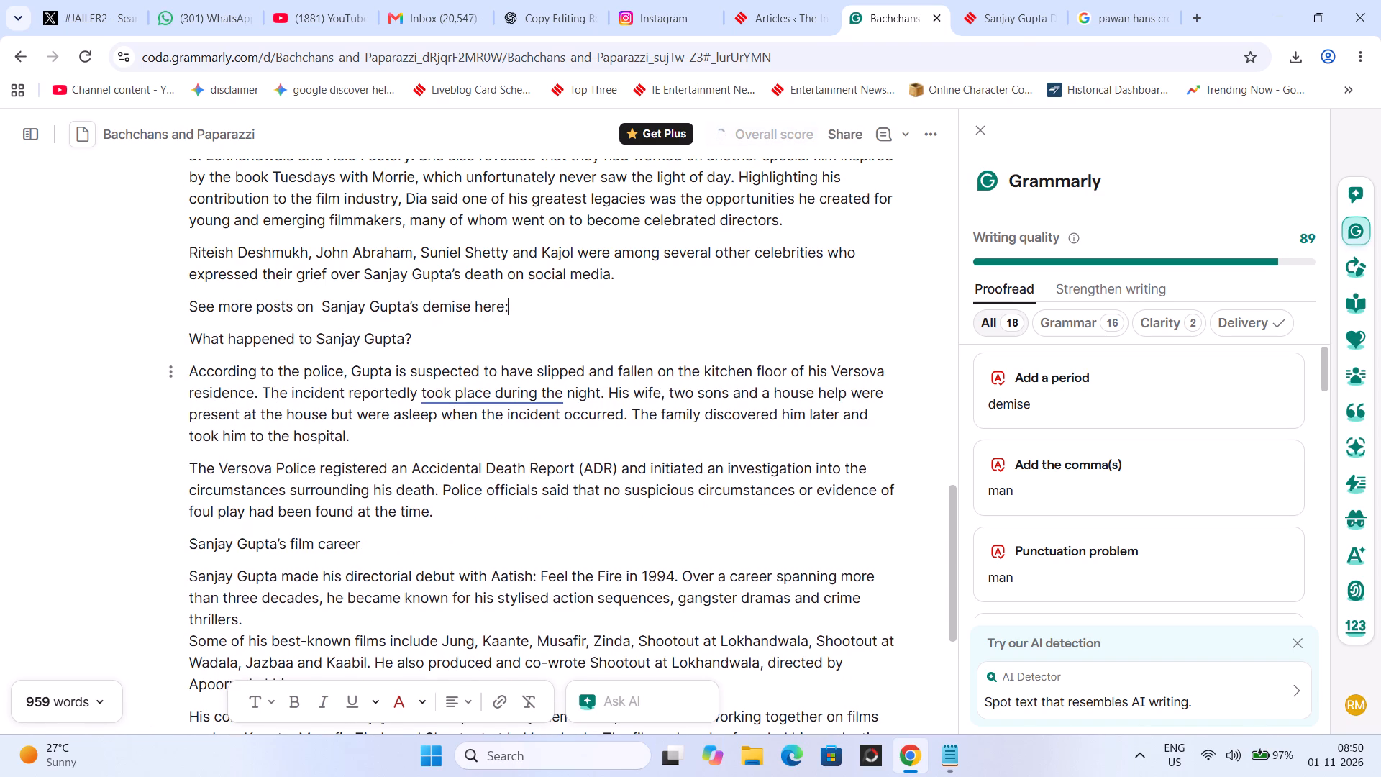
left_click(350, 286)
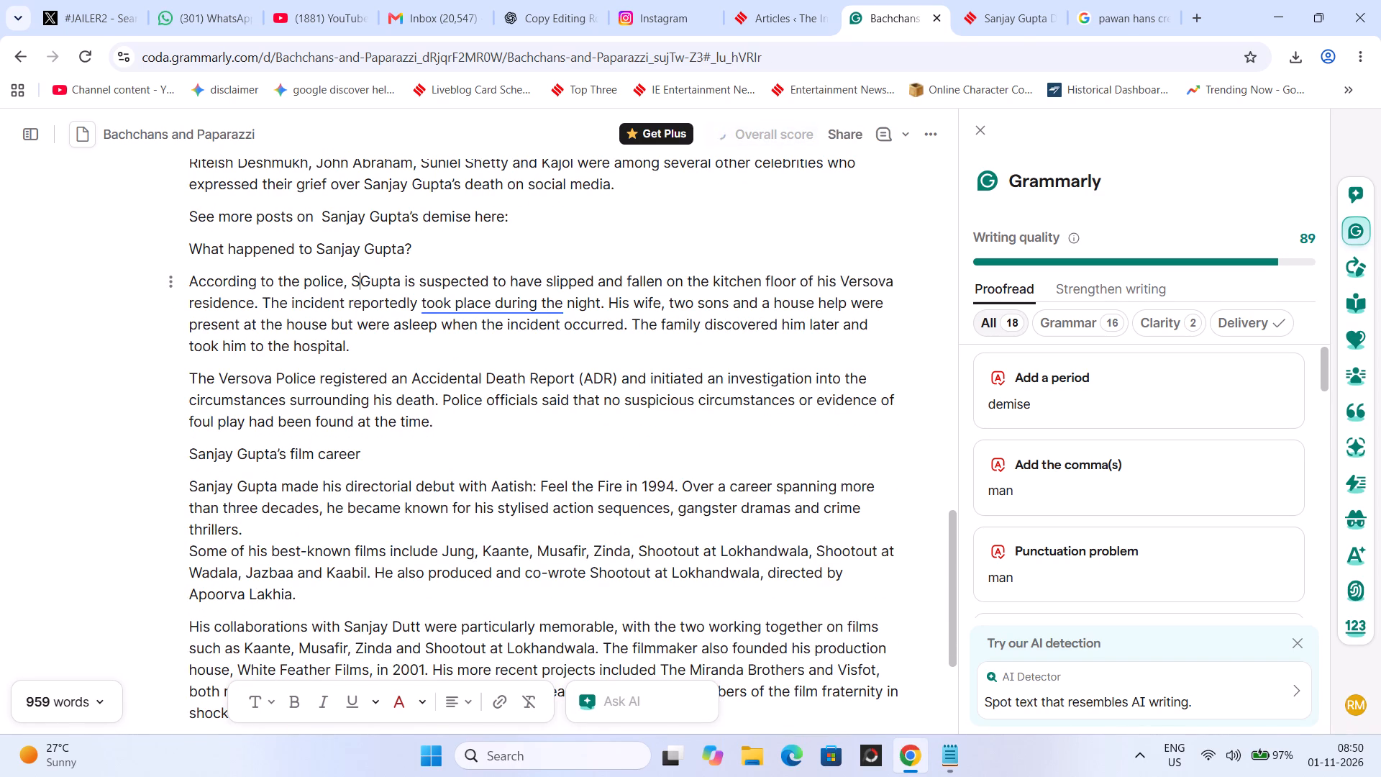
type("==")
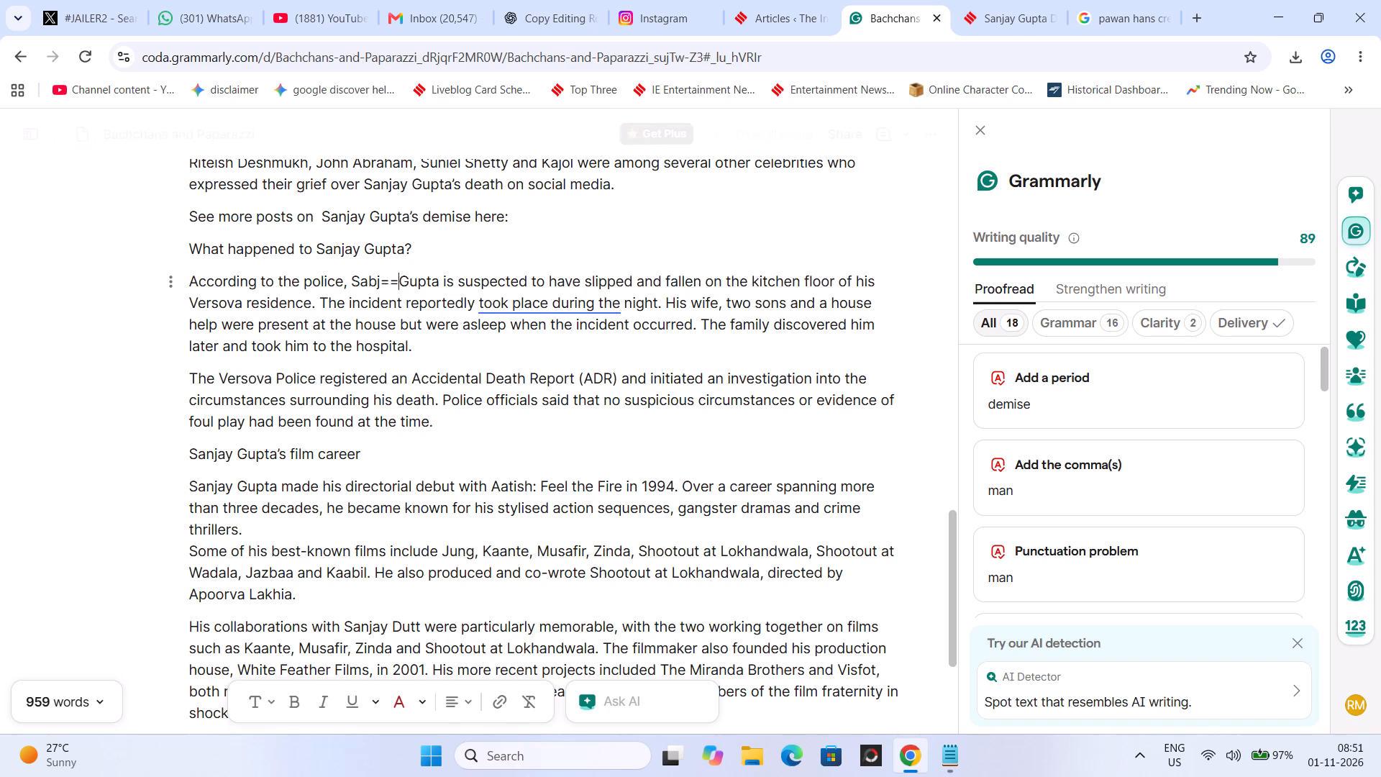
key("BackSpace")
key("BackSpace")
key("BackSpace")
key("BackSpace")
type("njay")
key("space")
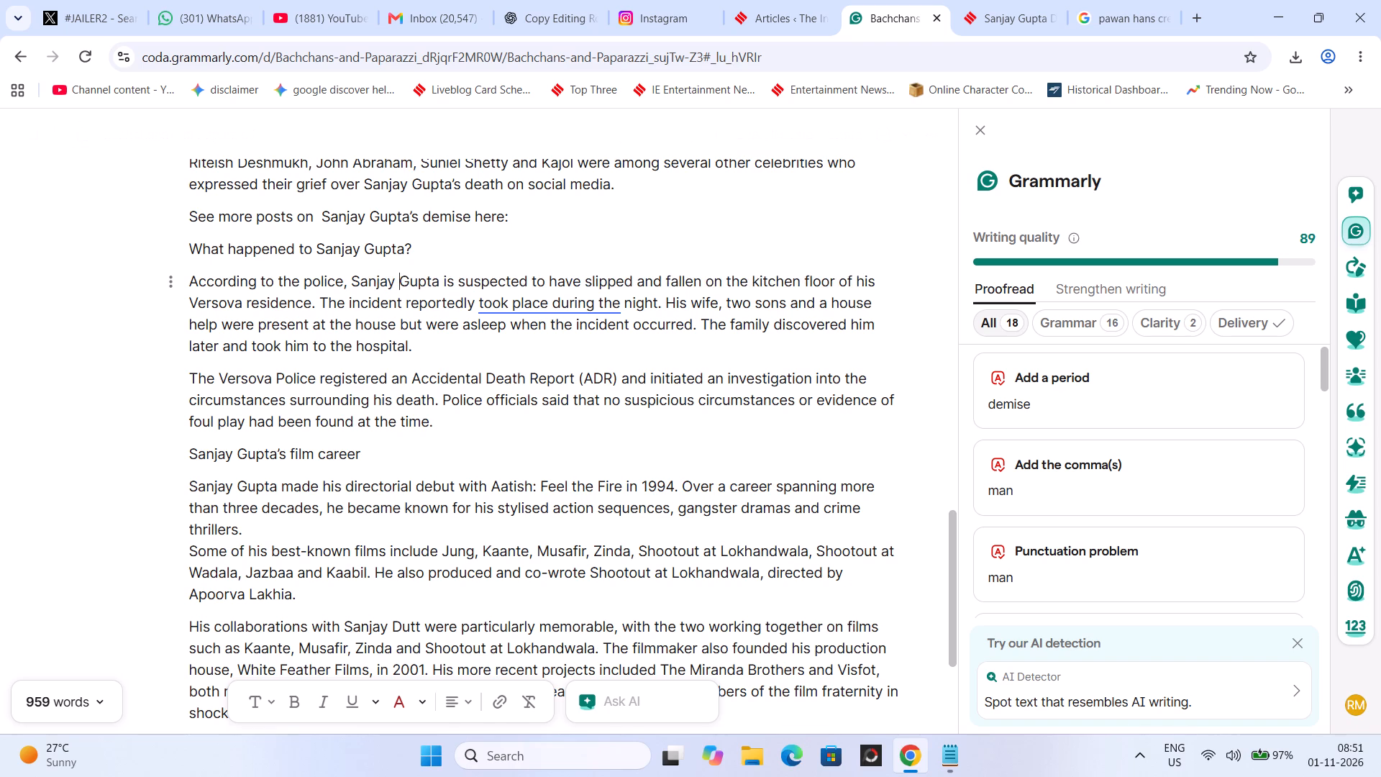
Read through the two police paragraphs and the start of the film career section, checking the wording for text to trim.
key("Right")
key("Right")
key("Right")
key("Right")
key("Right")
key("Right")
key("Right")
key("Right")
key("Right")
key("Right")
key("Right")
key("Right")
key("Right")
key("Right")
key("Right")
key("Right")
key("Right")
key("Right")
key("Right")
key("Right")
key("Down")
key("Down")
key("Right")
key("Right")
key("Right")
key("Right")
key("Right")
key("Right")
key("Right")
key("Right")
key("Right")
key("Right")
key("Right")
key("Right")
key("Right")
key("Right")
key("Right")
key("Right")
key("Right")
key("Right")
key("Right")
key("Right")
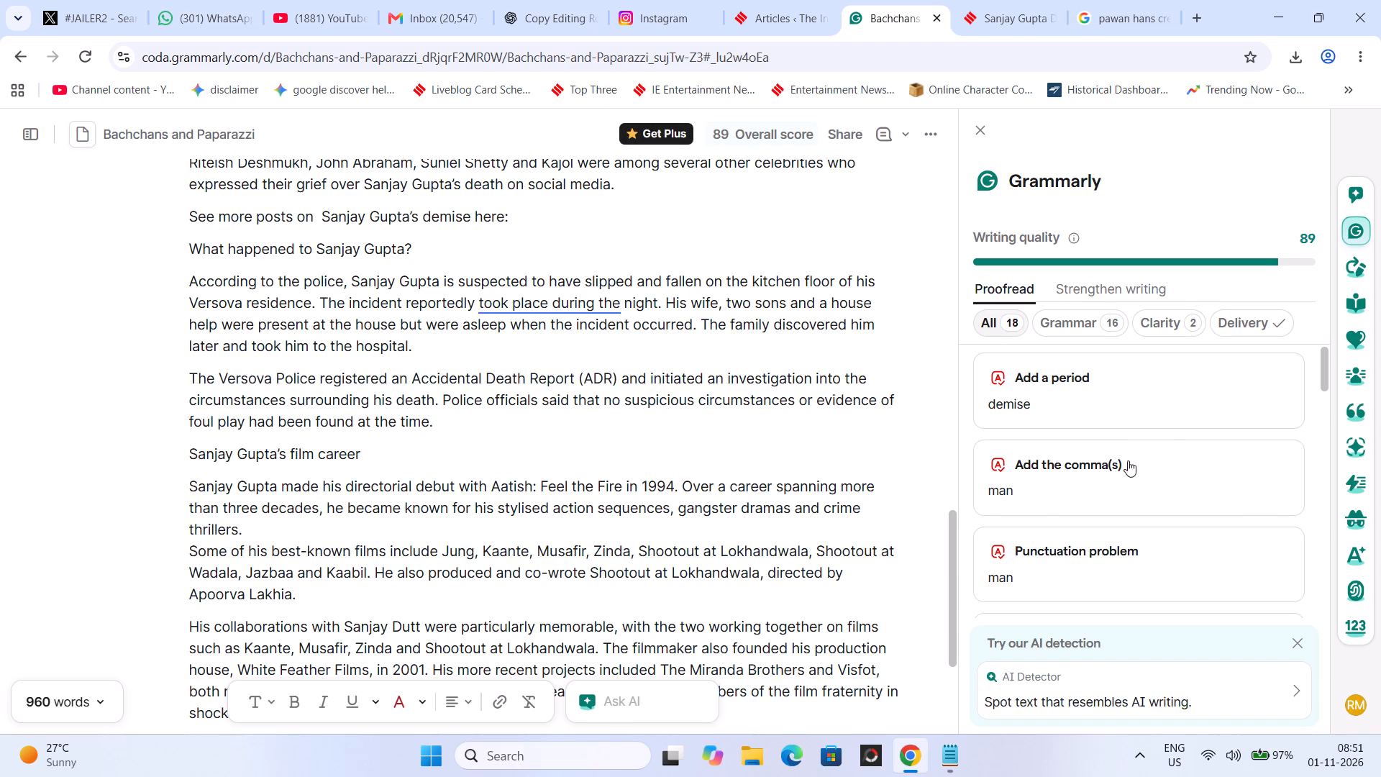
Delete "stylised action sequences," from the second sentence of the film career paragraph, leaving "his gangster dramas and crime thrillers".
left_click_drag(680, 514, 492, 514)
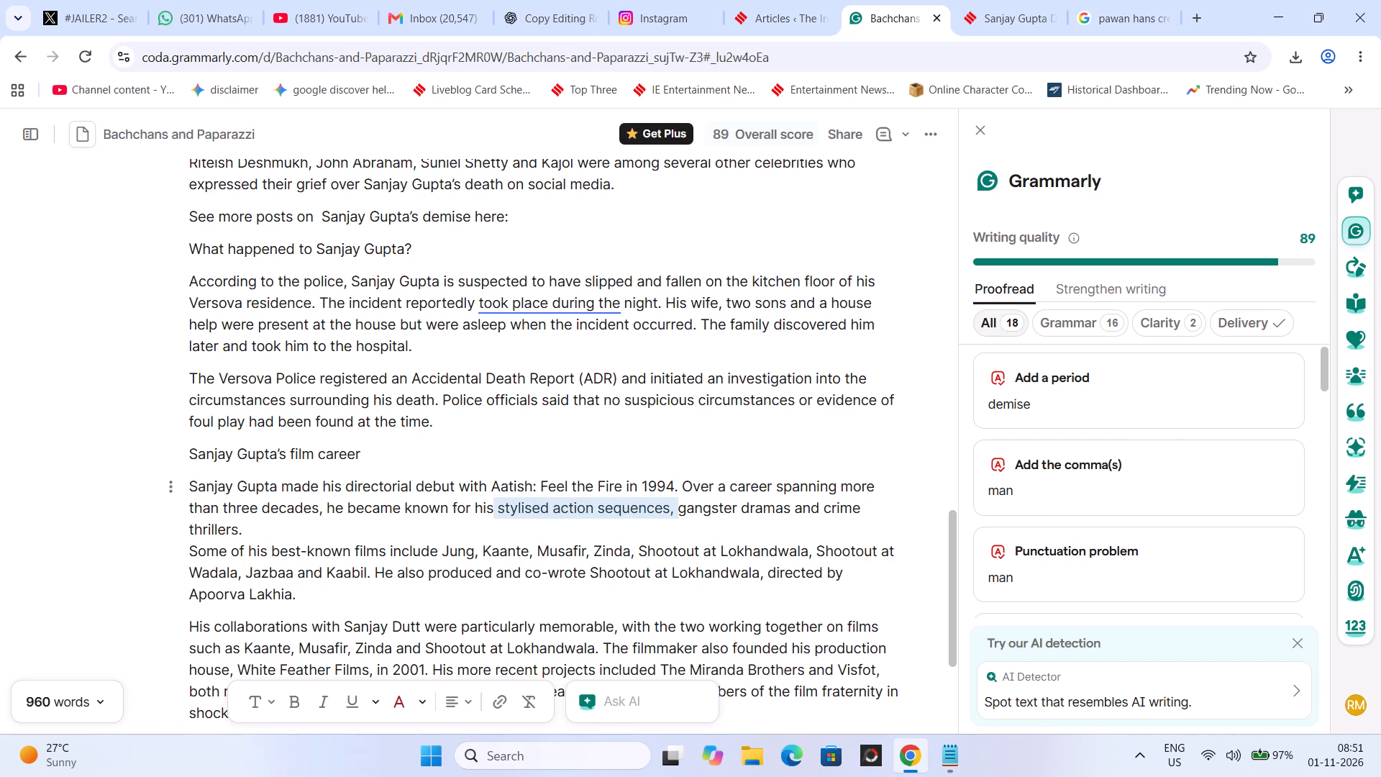
left_click_drag(492, 514, 500, 514)
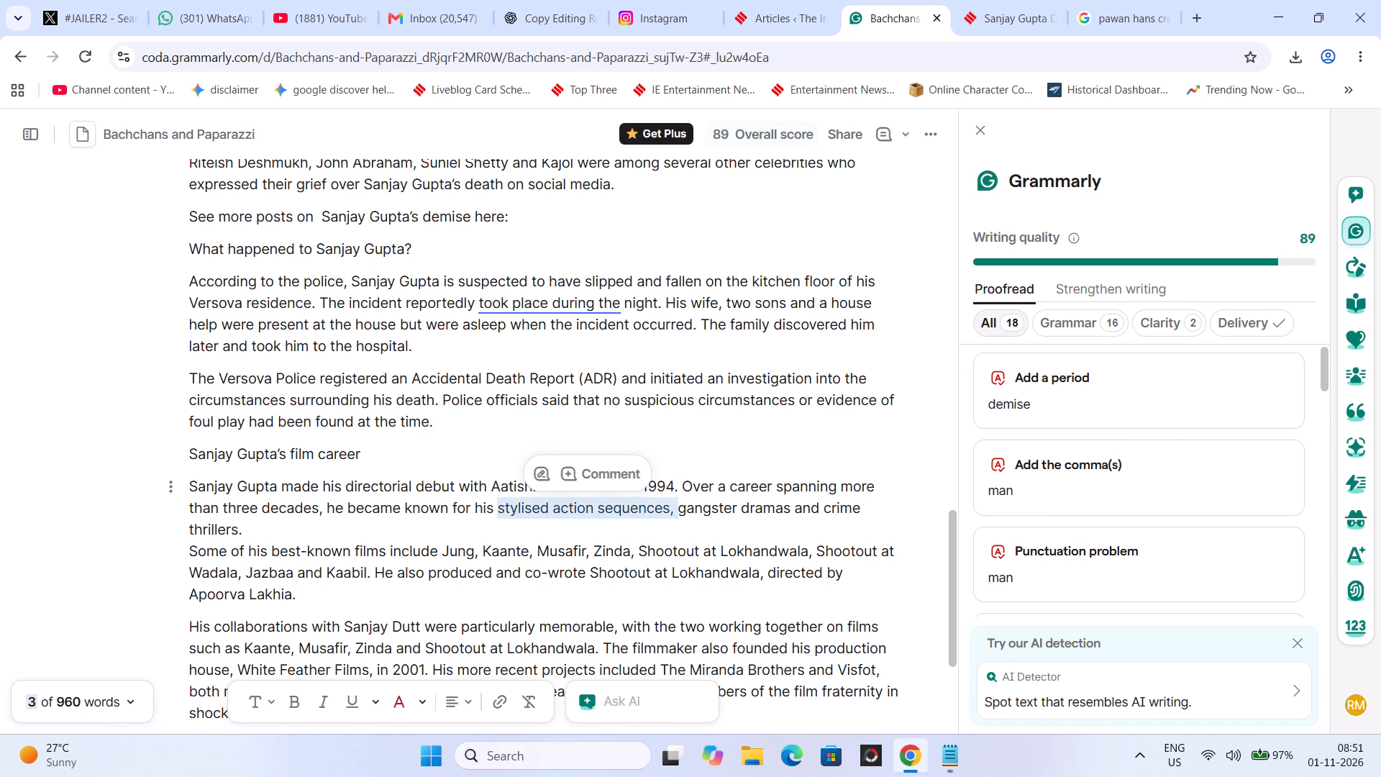
key("BackSpace")
Join the line beginning "Some of his best-known films" to the sentence ending "crime thrillers.", separated by a single space.
key("Right")
key("Right")
key("Right")
key("Right")
key("Right")
key("Right")
key("Right")
key("Right")
key("Right")
key("Right")
key("Right")
key("Right")
key("Right")
key("Right")
key("Right")
key("Right")
key("Right")
key("Right")
key("Right")
key("Right")
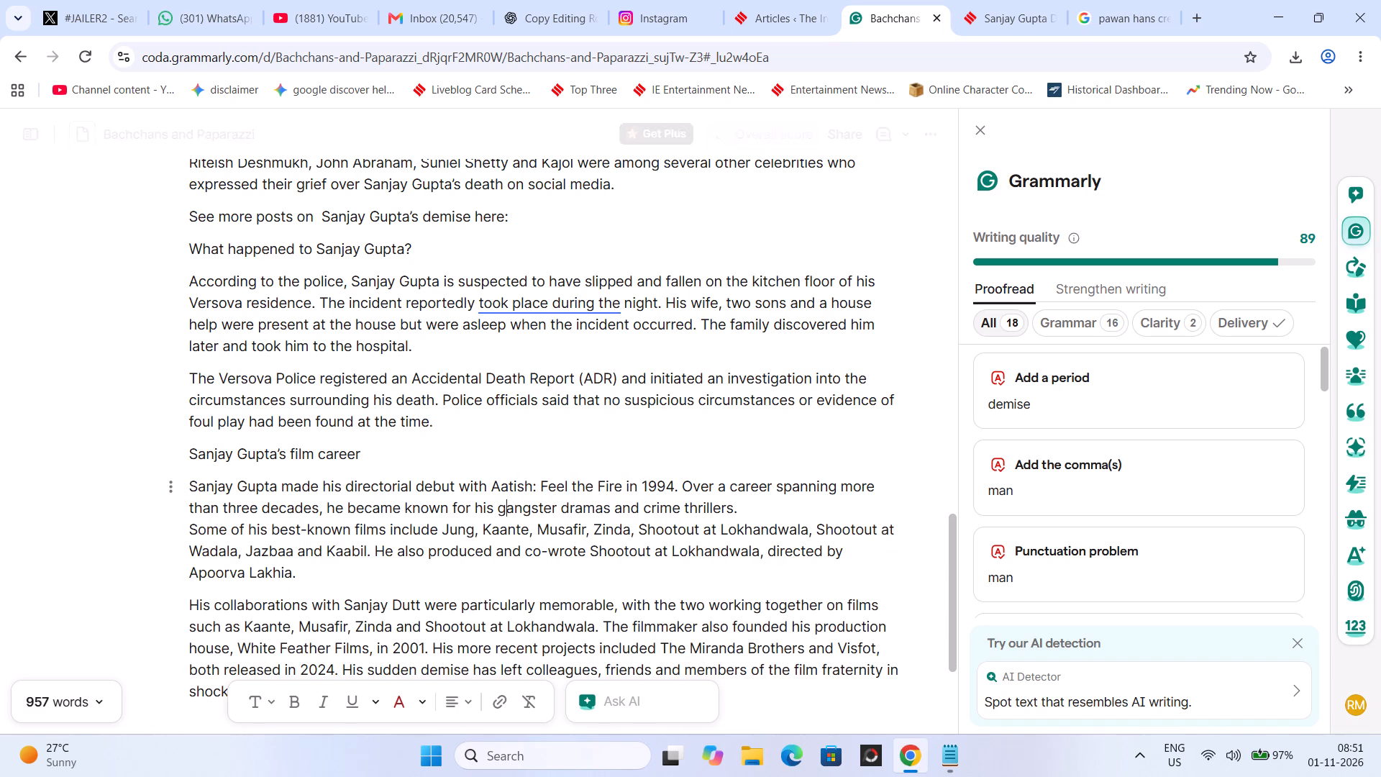
key("Right")
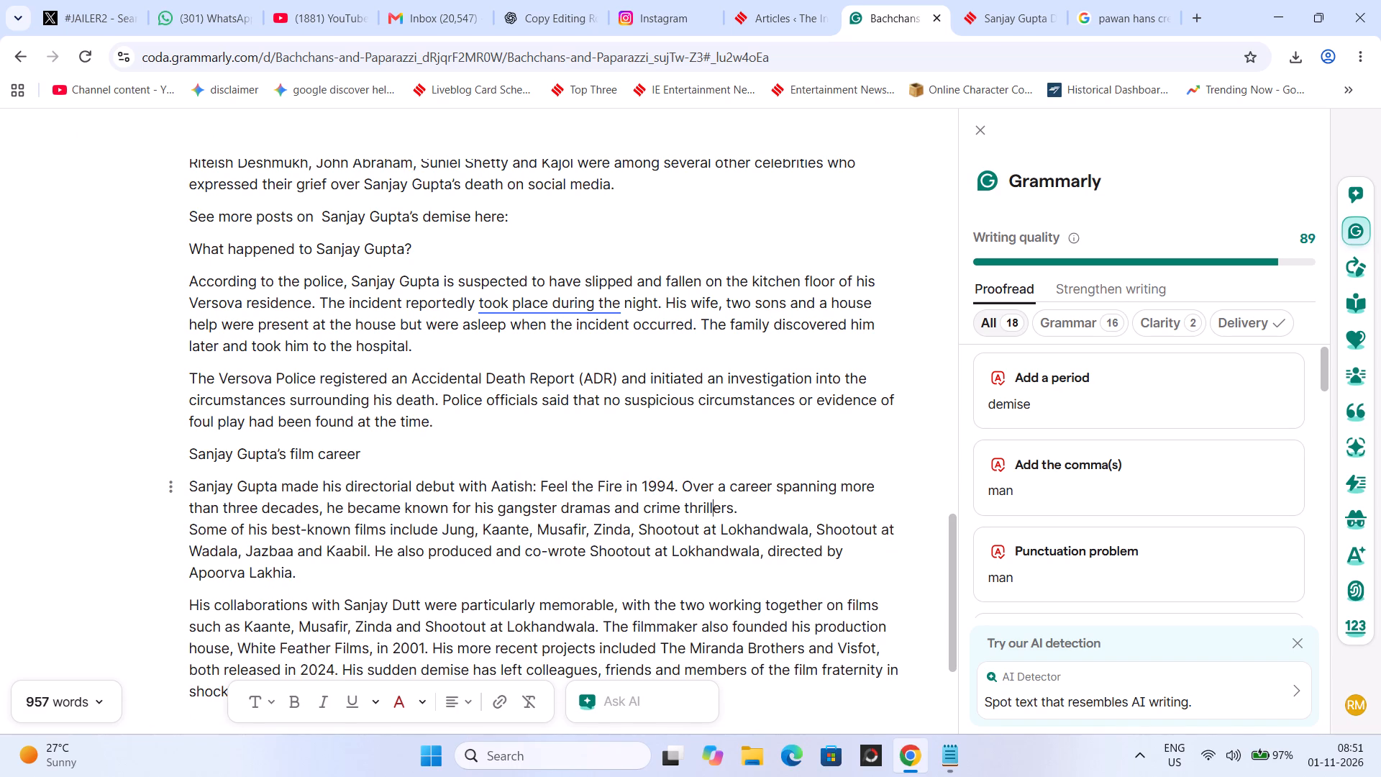
key("Right")
key("Right")
key("Right")
key("Right")
key("Delete")
key("space")
Read through the list of best-known films and the co-writing credit in the film career paragraph, checking the titles.
key("Right")
key("Right")
key("Right")
key("Right")
key("Right")
key("Right")
key("Right")
key("Right")
key("Right")
key("Right")
key("Right")
key("Right")
key("Right")
key("Right")
key("Right")
key("Right")
key("Right")
key("Right")
key("Right")
key("Right")
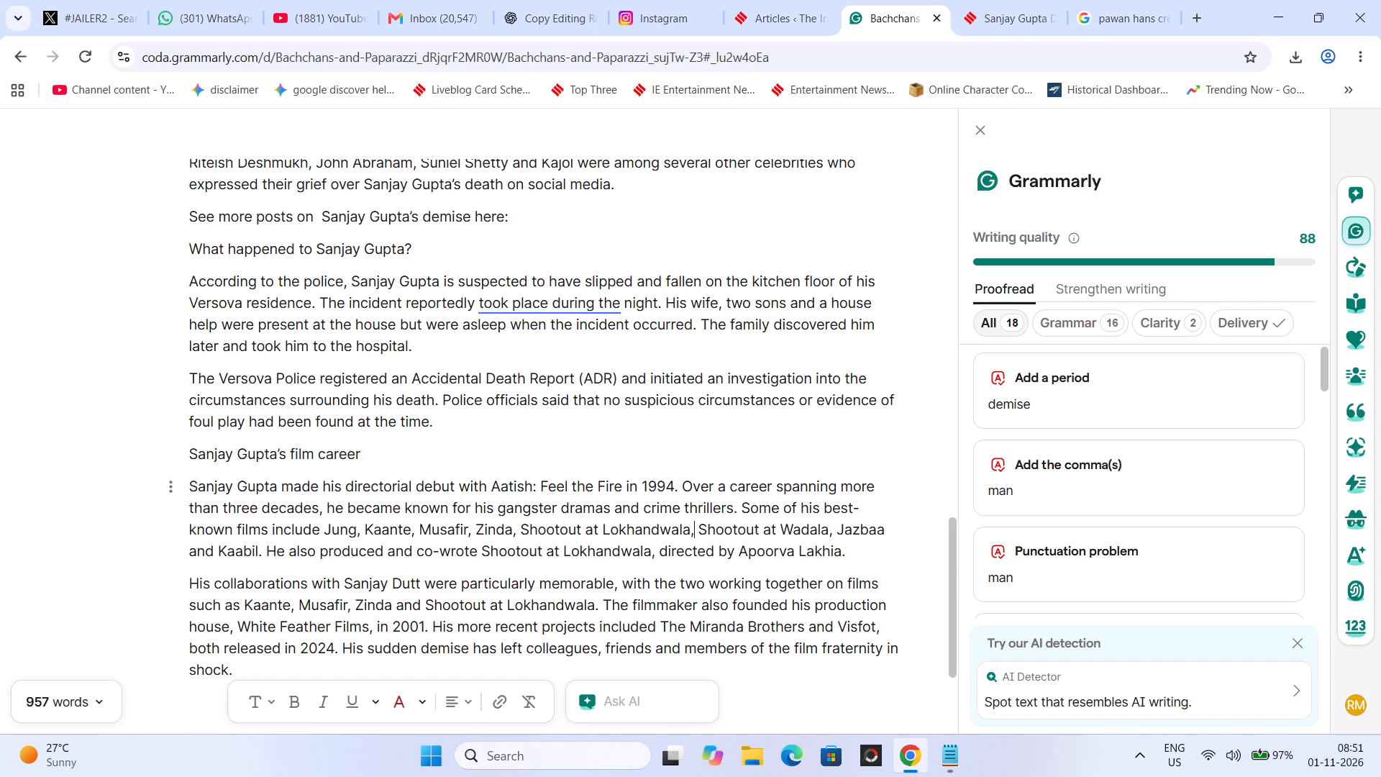
key("Down")
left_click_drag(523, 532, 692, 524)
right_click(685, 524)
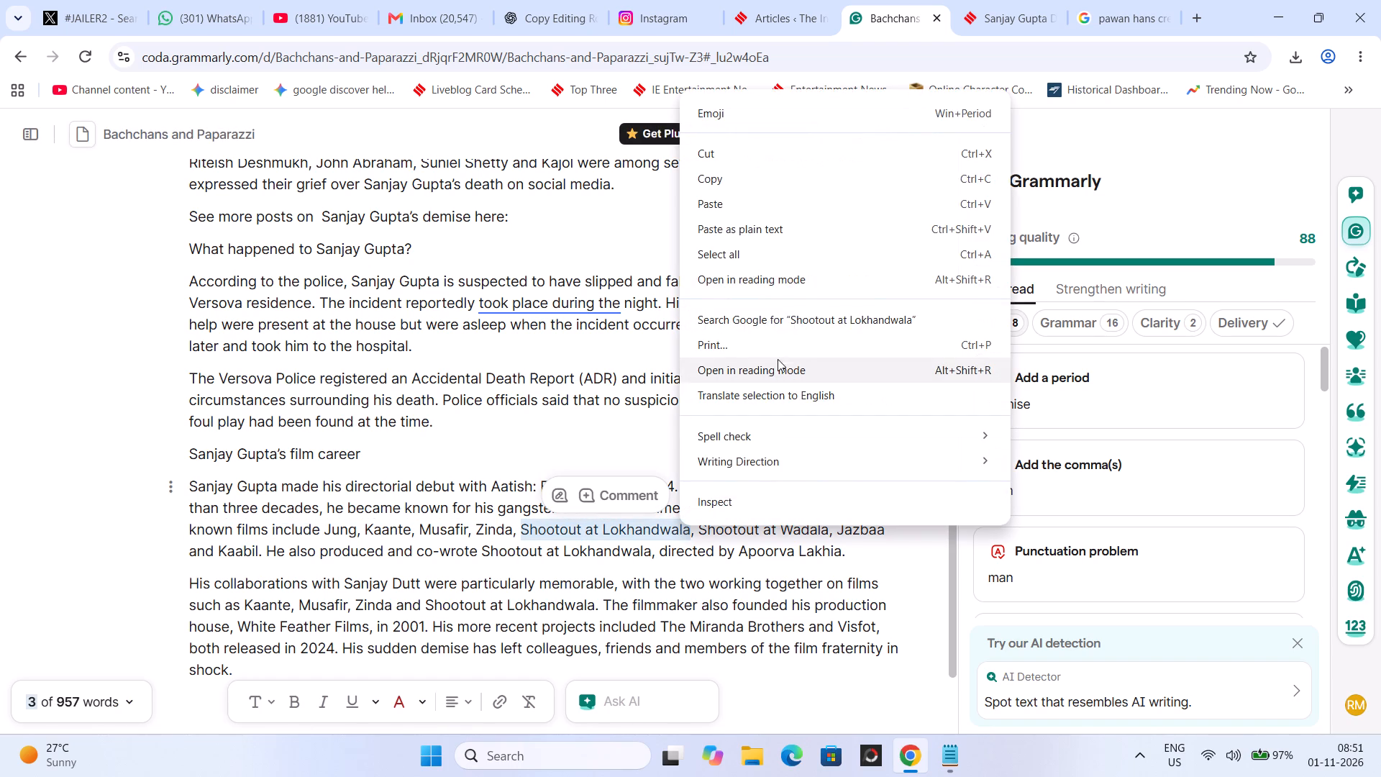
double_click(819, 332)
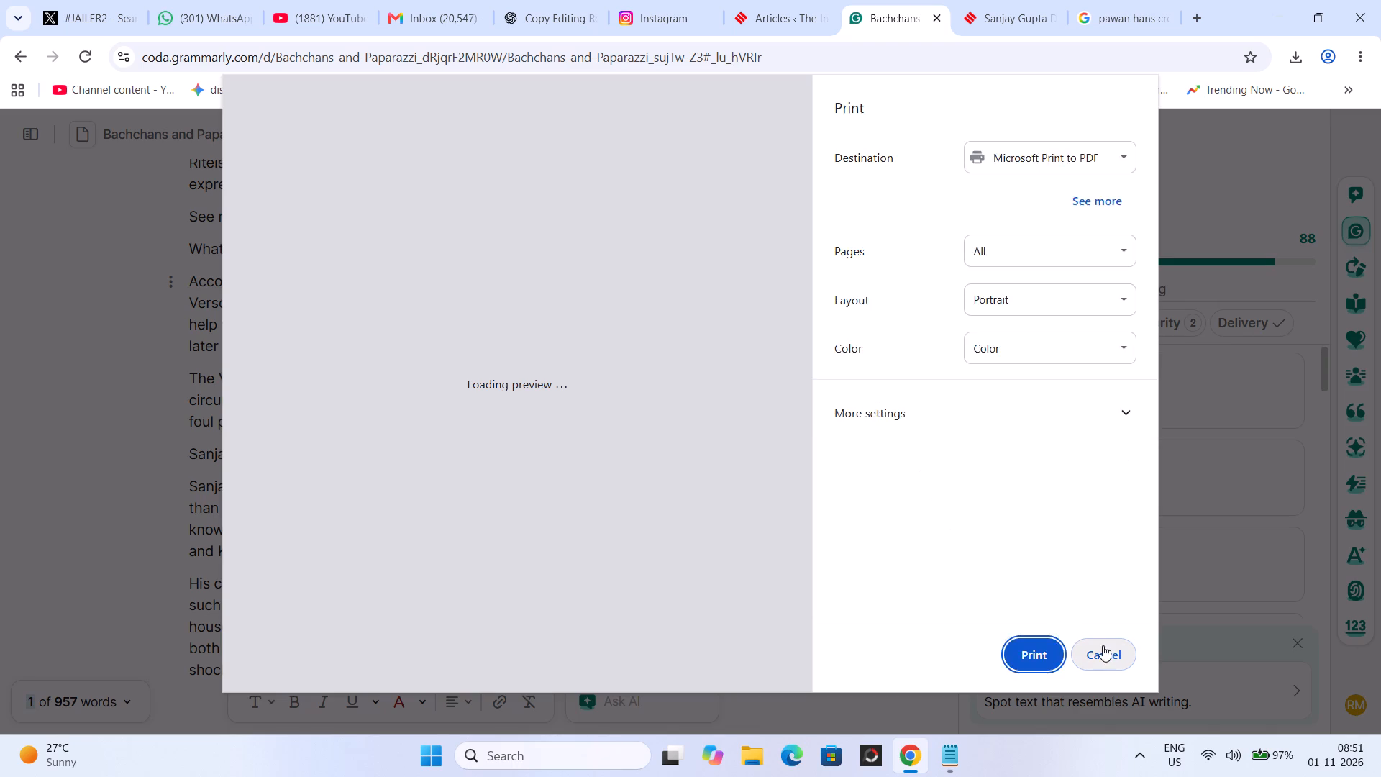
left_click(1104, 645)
Select the film title "Shootout at Lokhandwala" in the career paragraph's list of best-known films to look it up.
left_click_drag(688, 528, 544, 530)
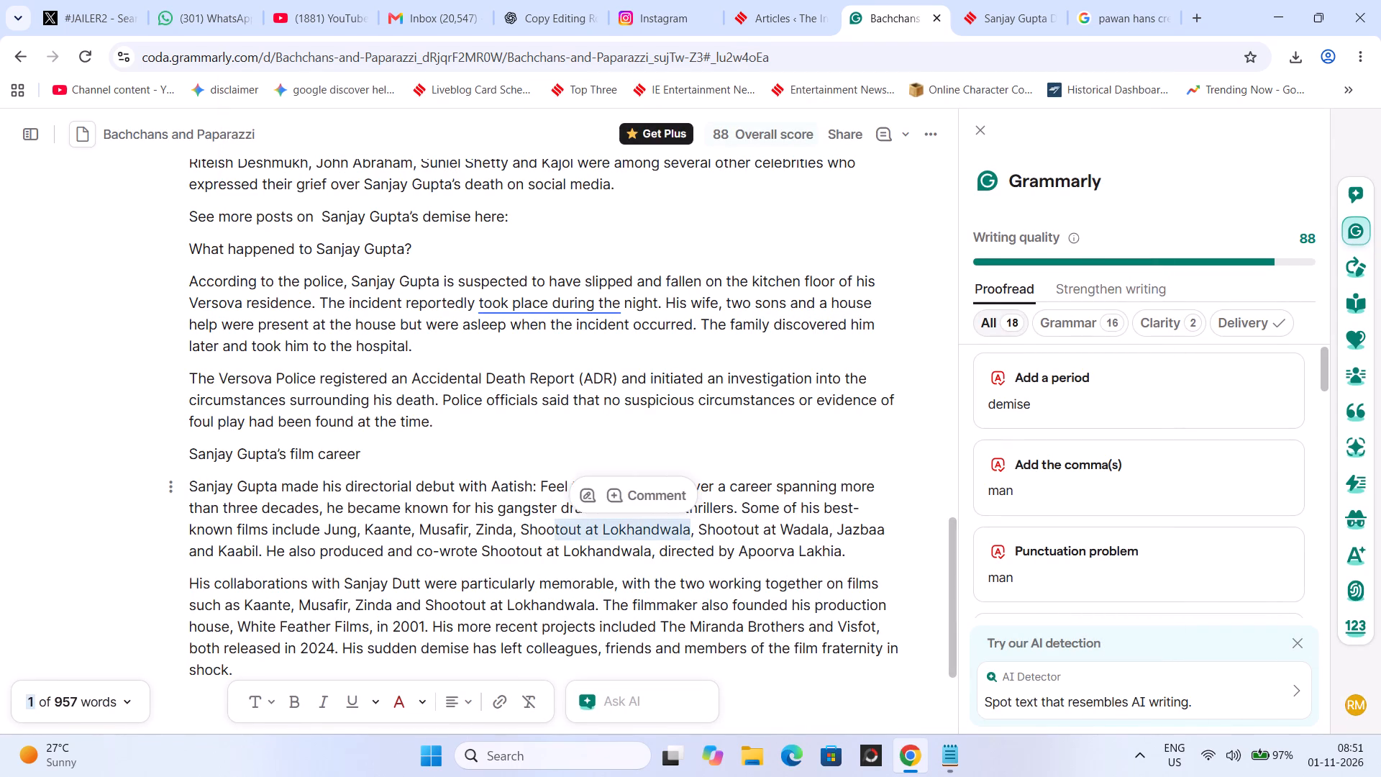
Search the web for "Shootout at Lokhandwala" from the best-known films list and check the film's director and producer credits.
left_click_drag(544, 530, 522, 533)
right_click(522, 533)
left_click(679, 334)
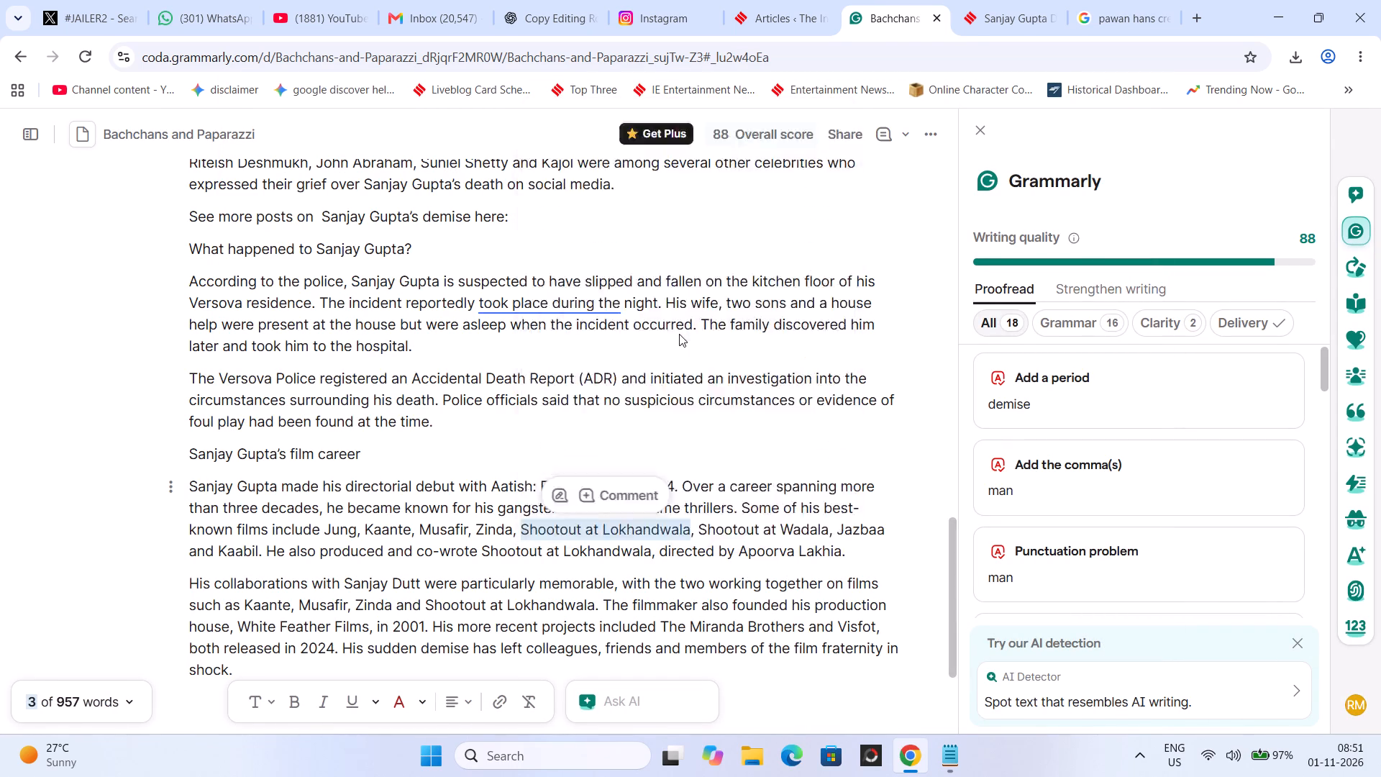
scroll(863, 483, "down", 5)
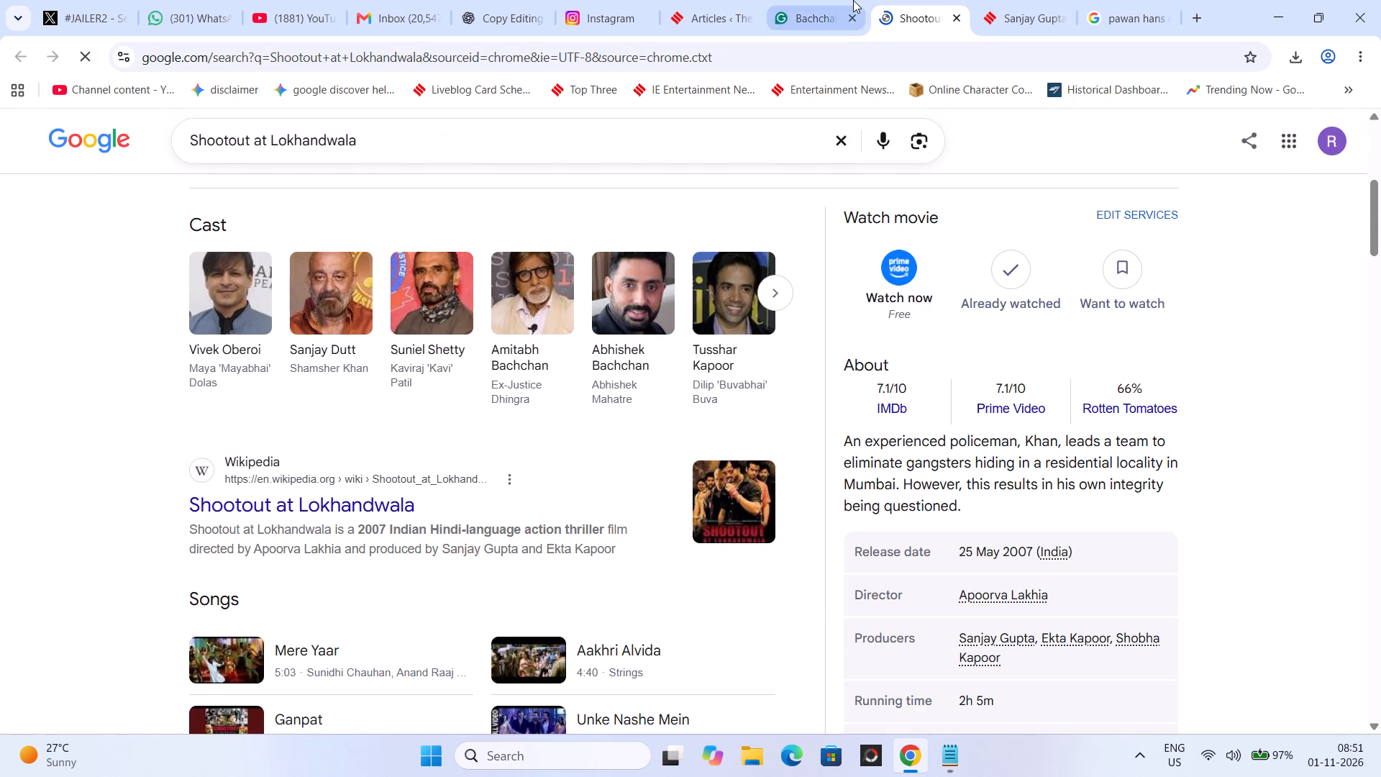
Back in the Grammarly document, delete "Shootout at Lokhandwala" and its extra comma from the best-known films list, leaving "Zinda, Shootout at Wadala".
left_click(853, 0)
key("BackSpace")
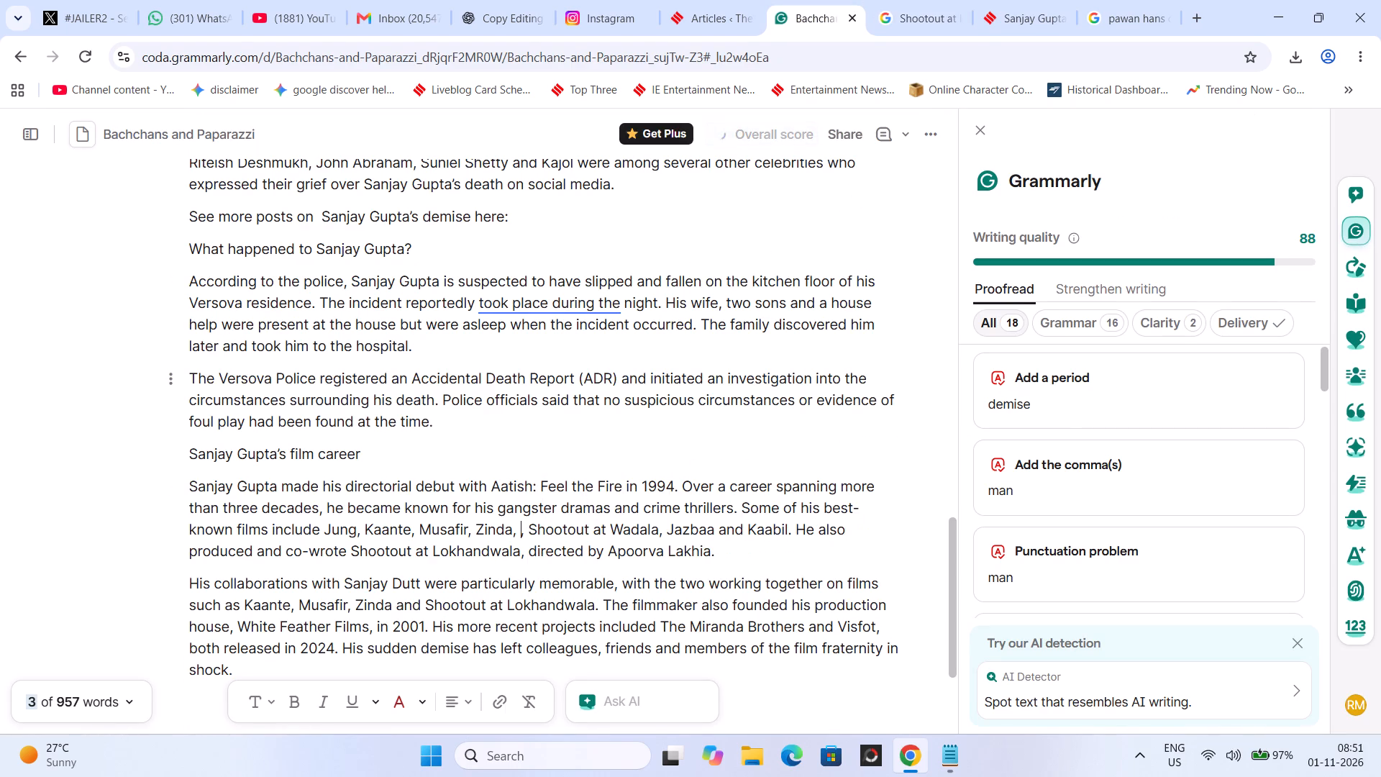
key("Delete")
key("Delete")
Delete the article's whole closing paragraph, which begins "His collaborations with Sanjay Dutt were particularly memorable", along with its empty line.
scroll(815, 428, "down", 2)
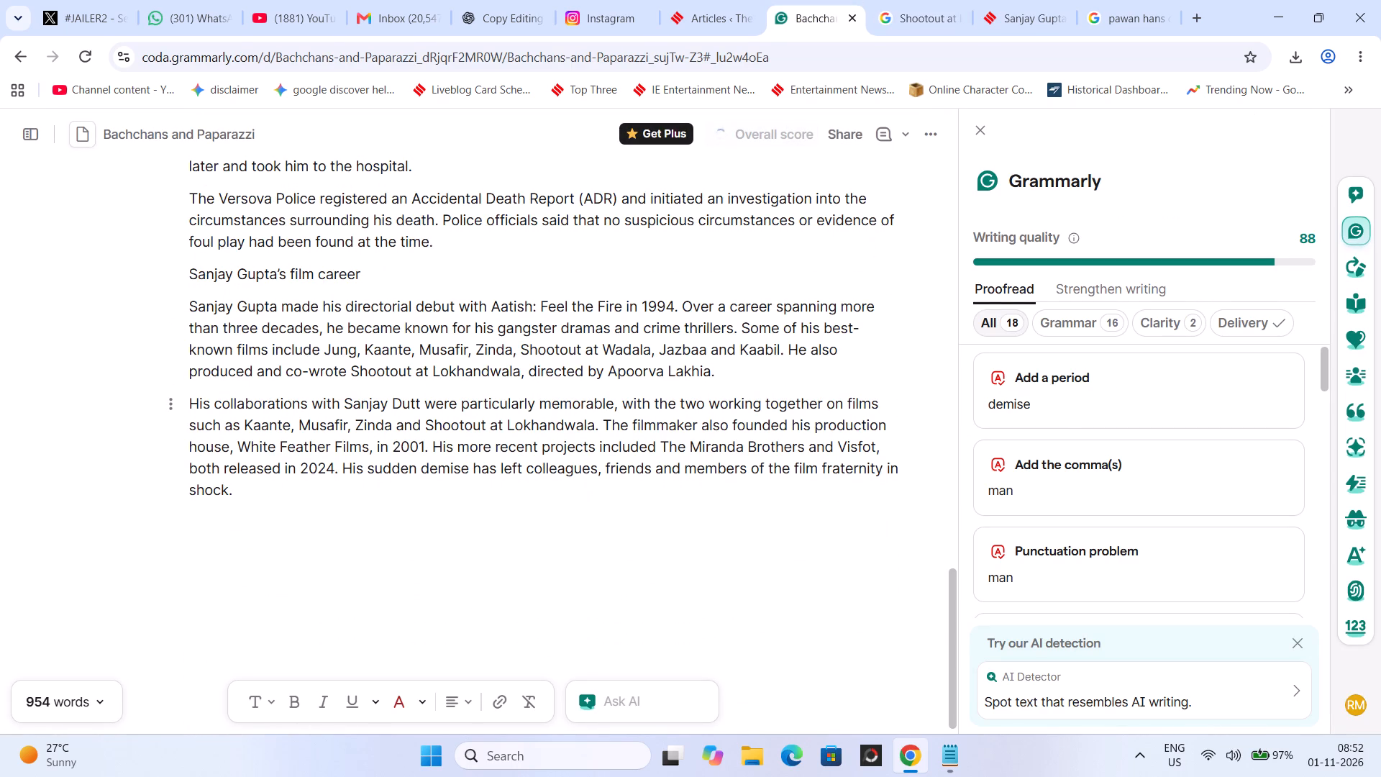
triple_click(402, 442)
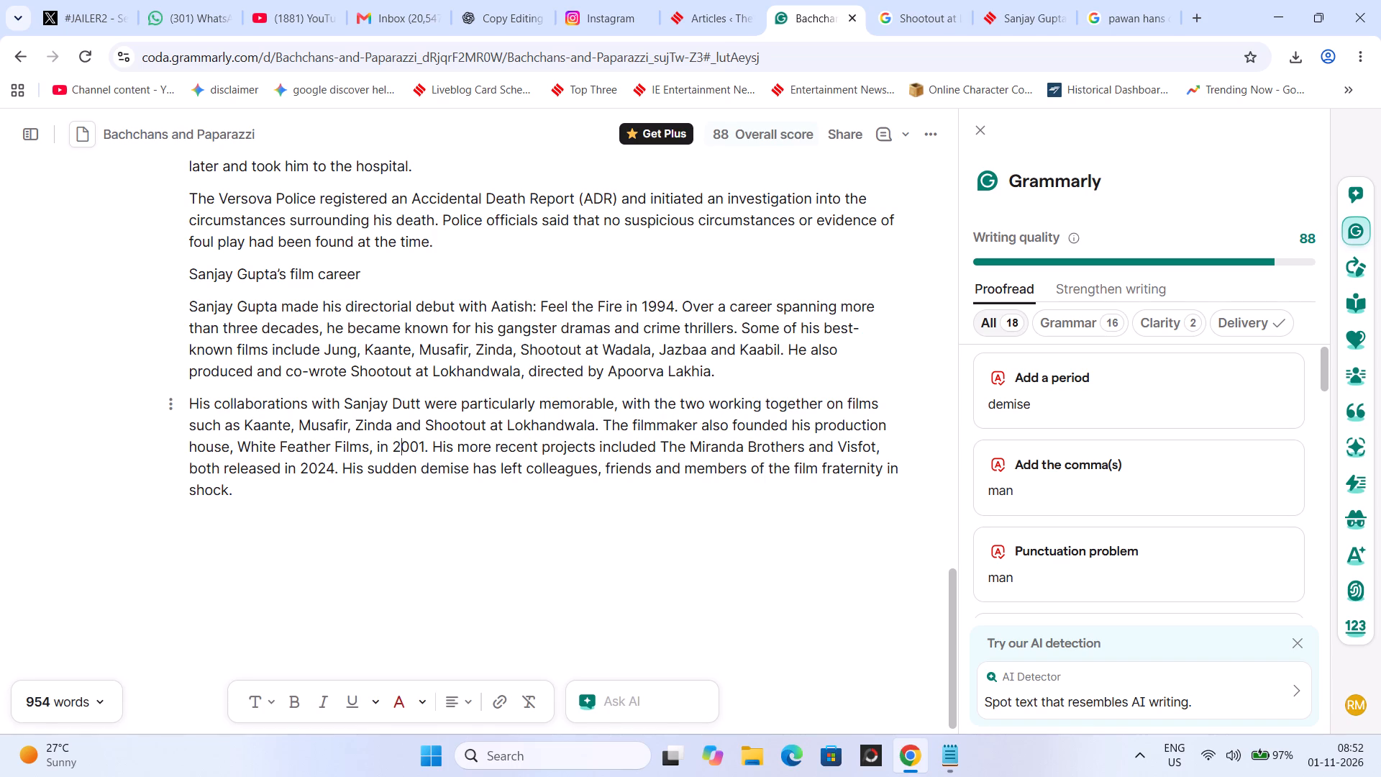
scroll(402, 442, "up", 1)
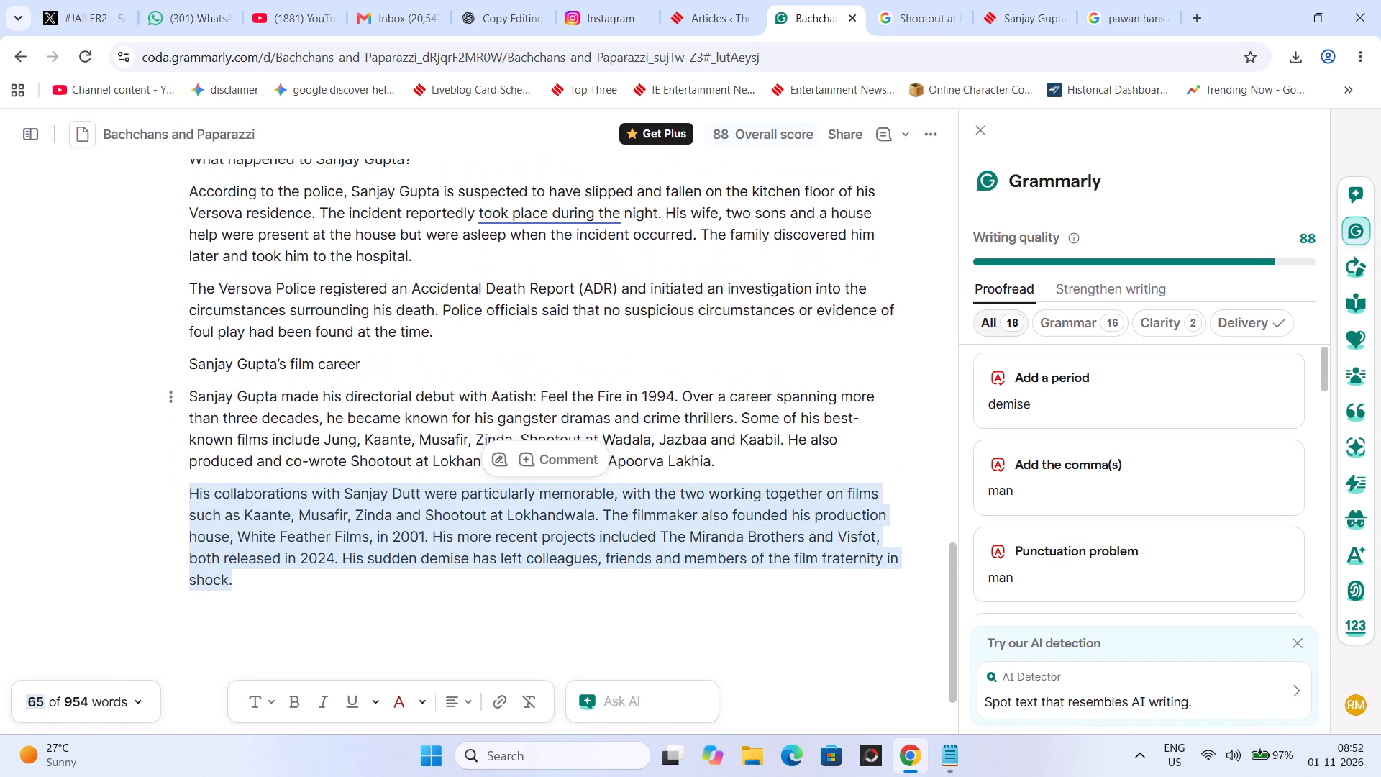
key("BackSpace")
key("BackSpace")
Look back over the article from the film career section up to the headline and summary lines.
scroll(402, 442, "up", 2)
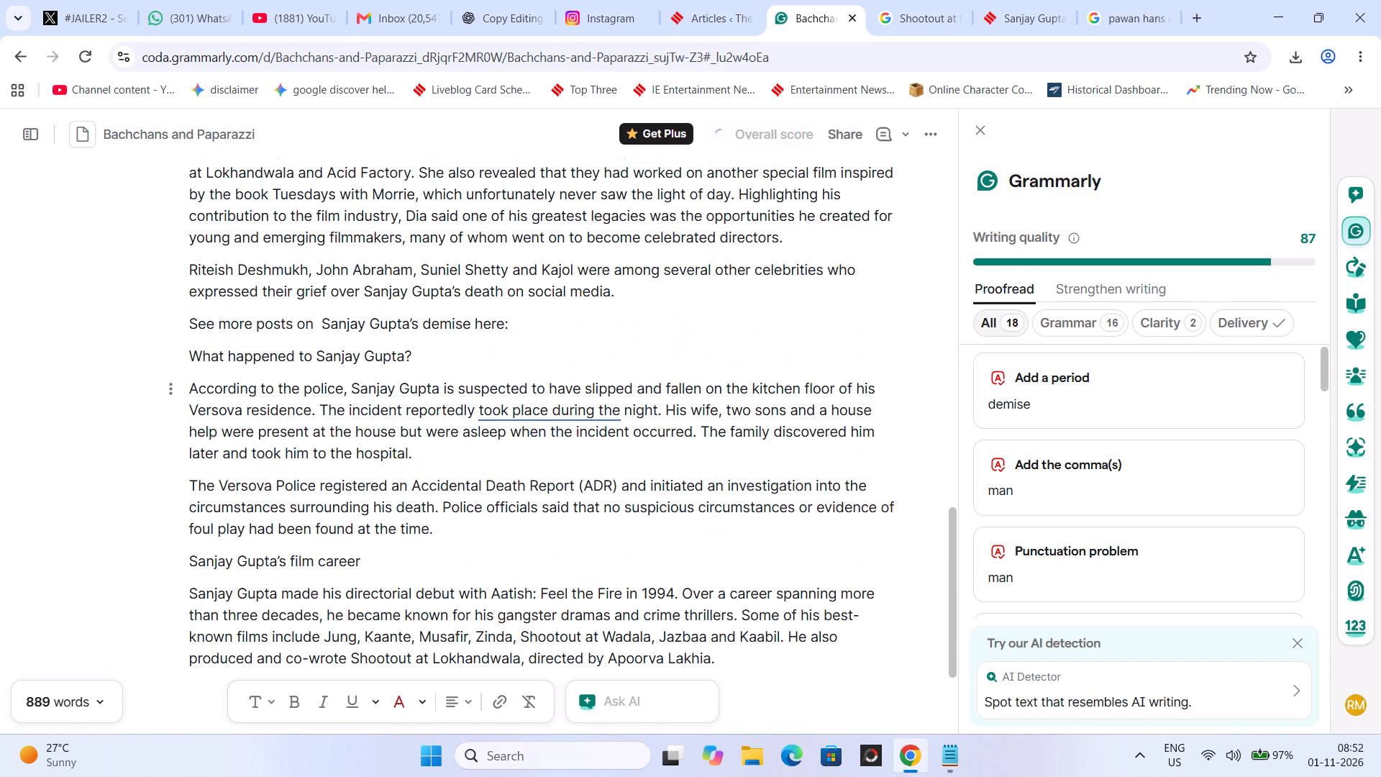
scroll(515, 399, "up", 6)
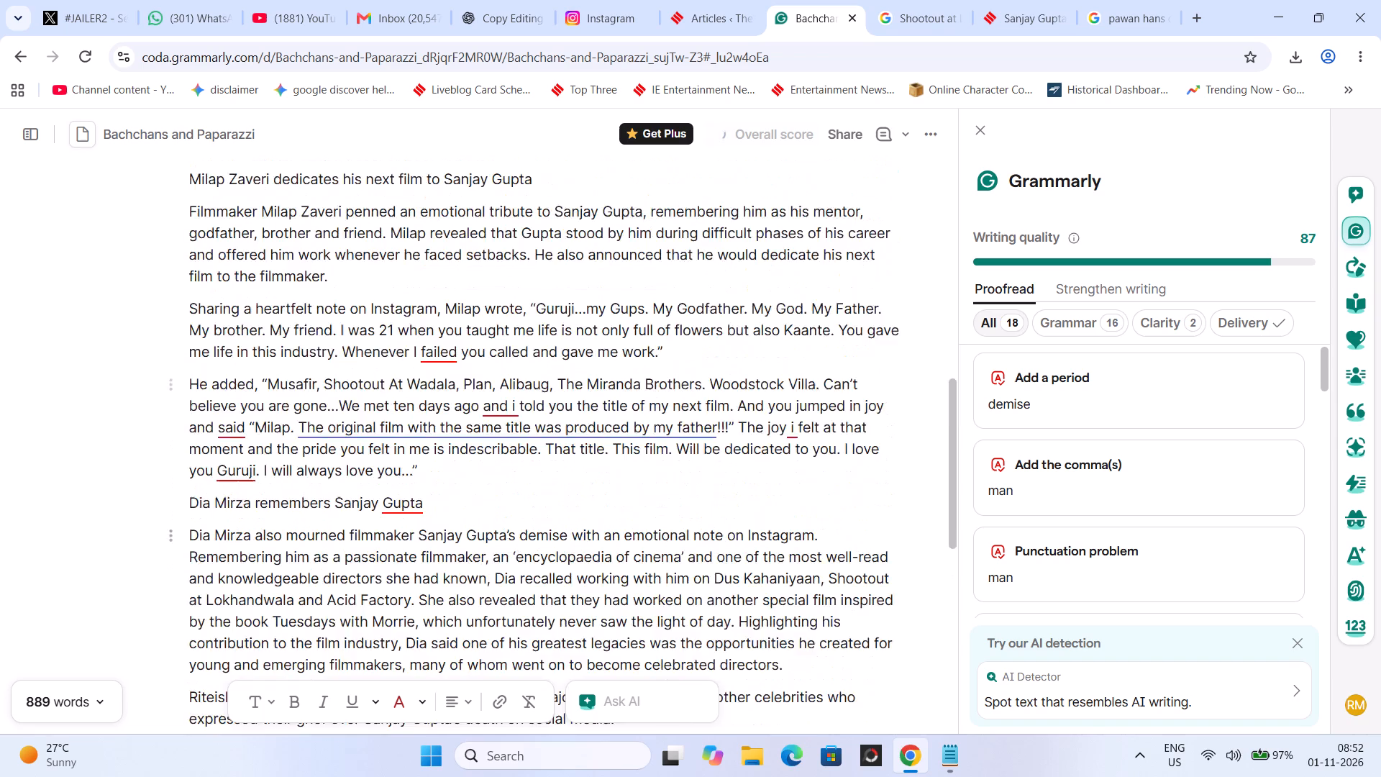
scroll(515, 399, "up", 11)
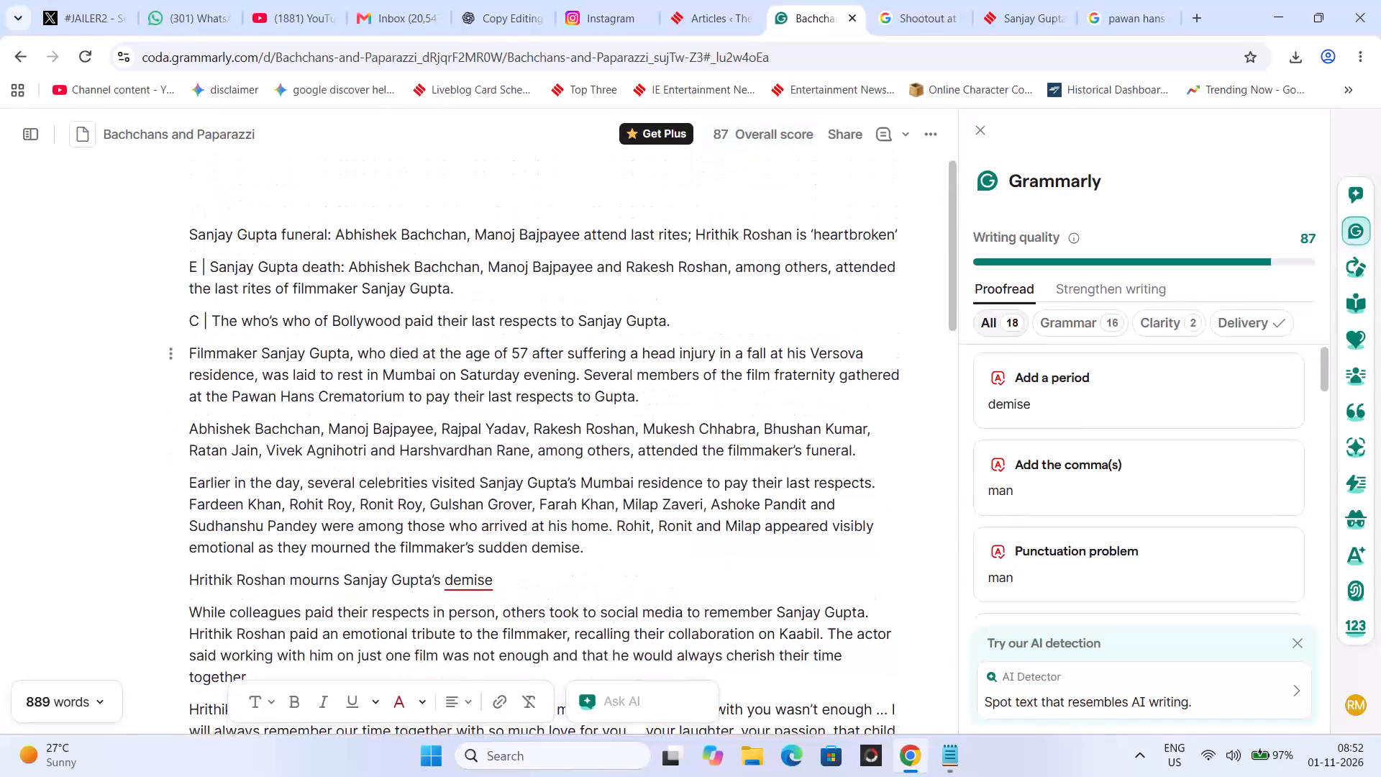
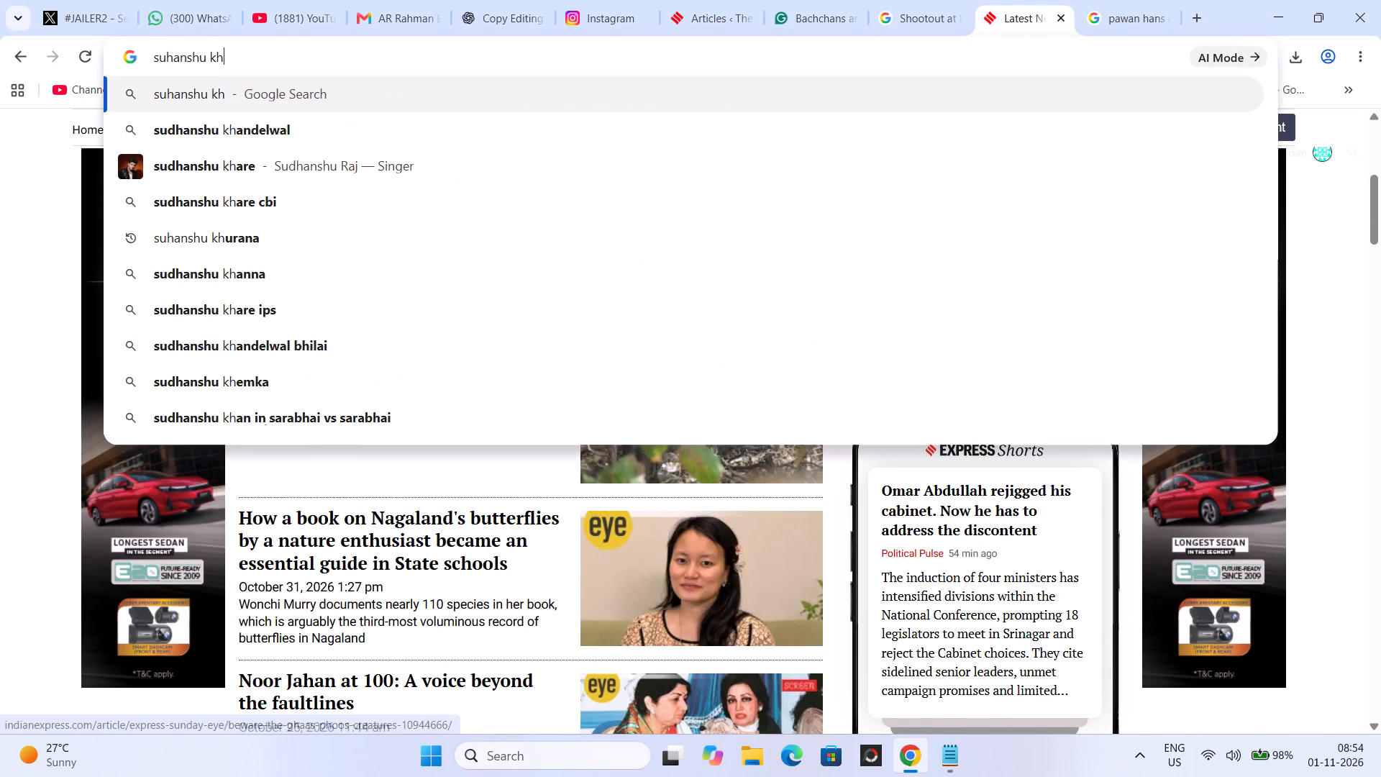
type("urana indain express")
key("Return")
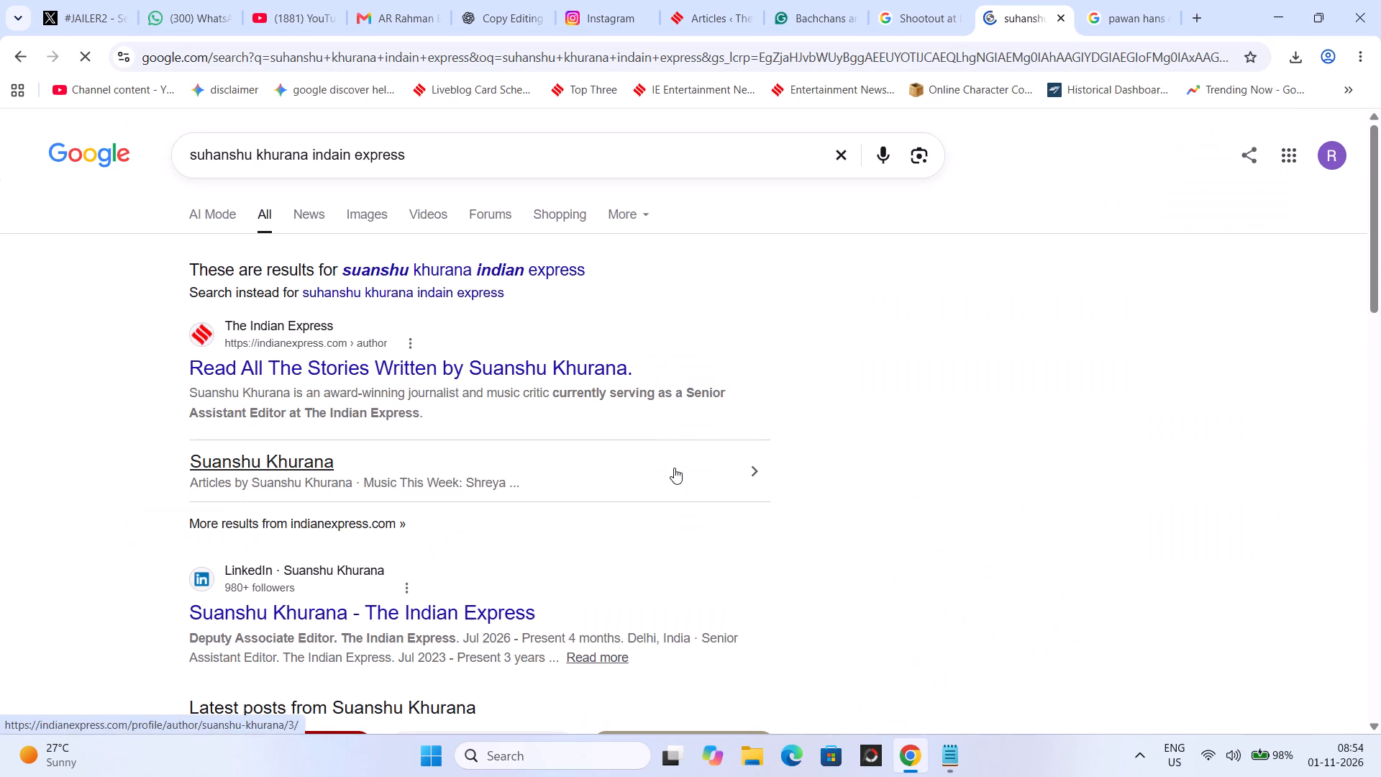
left_click(501, 366)
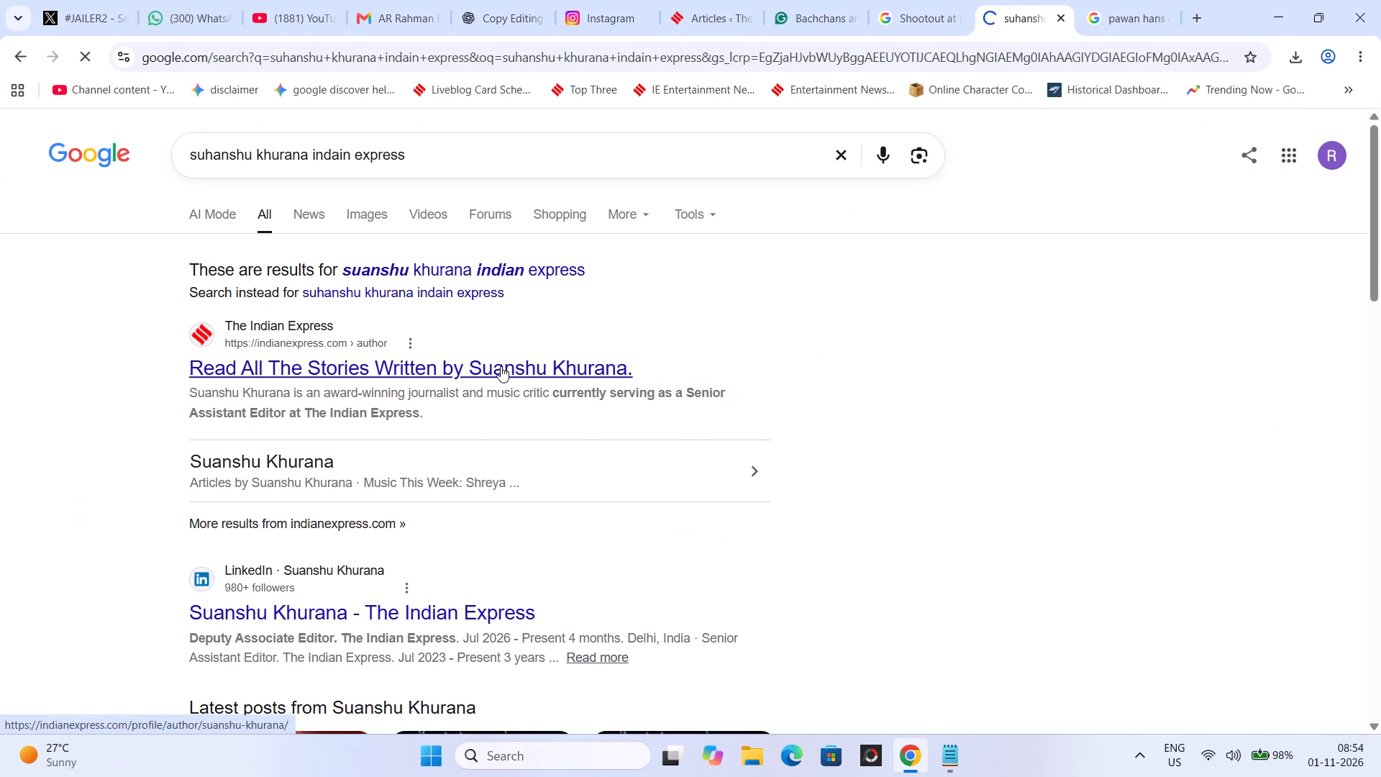
scroll(503, 455, "down", 3)
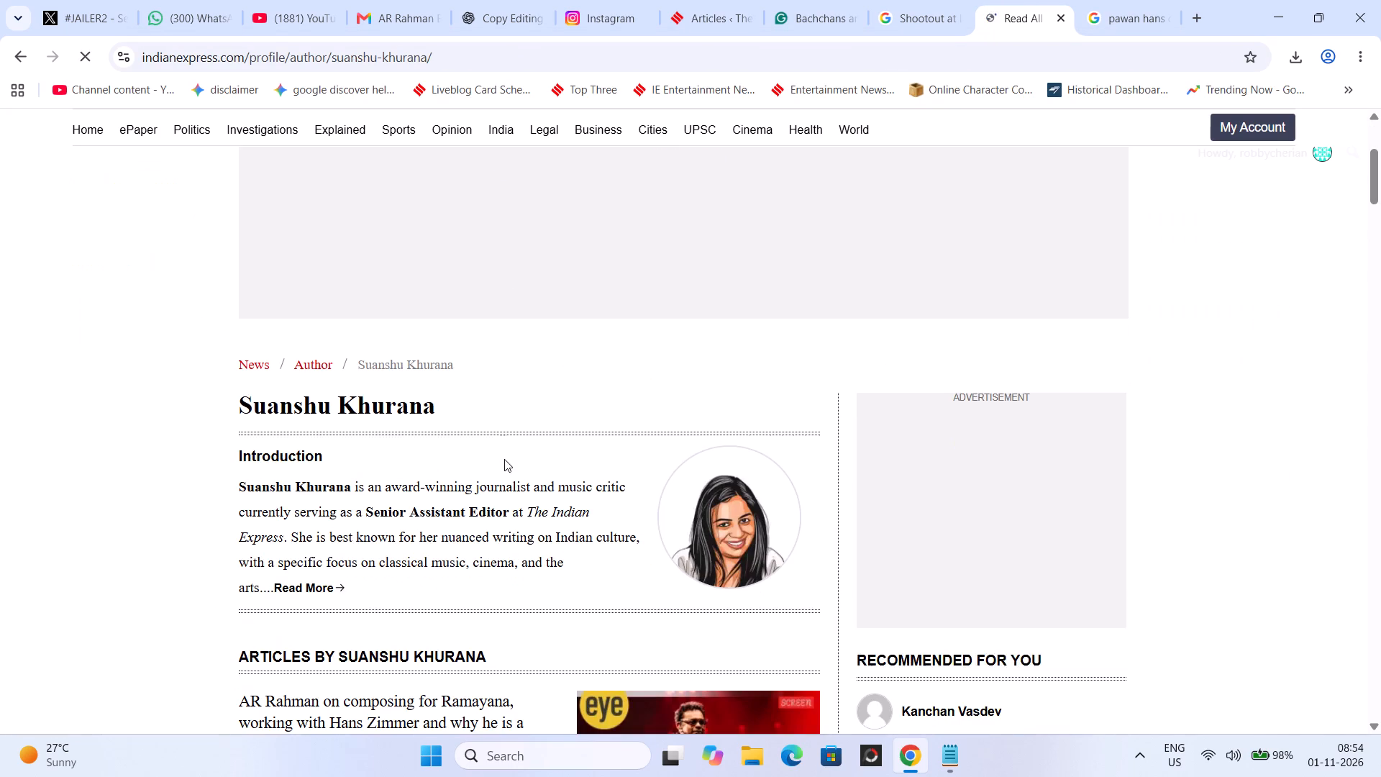
scroll(504, 459, "down", 2)
left_click(332, 550)
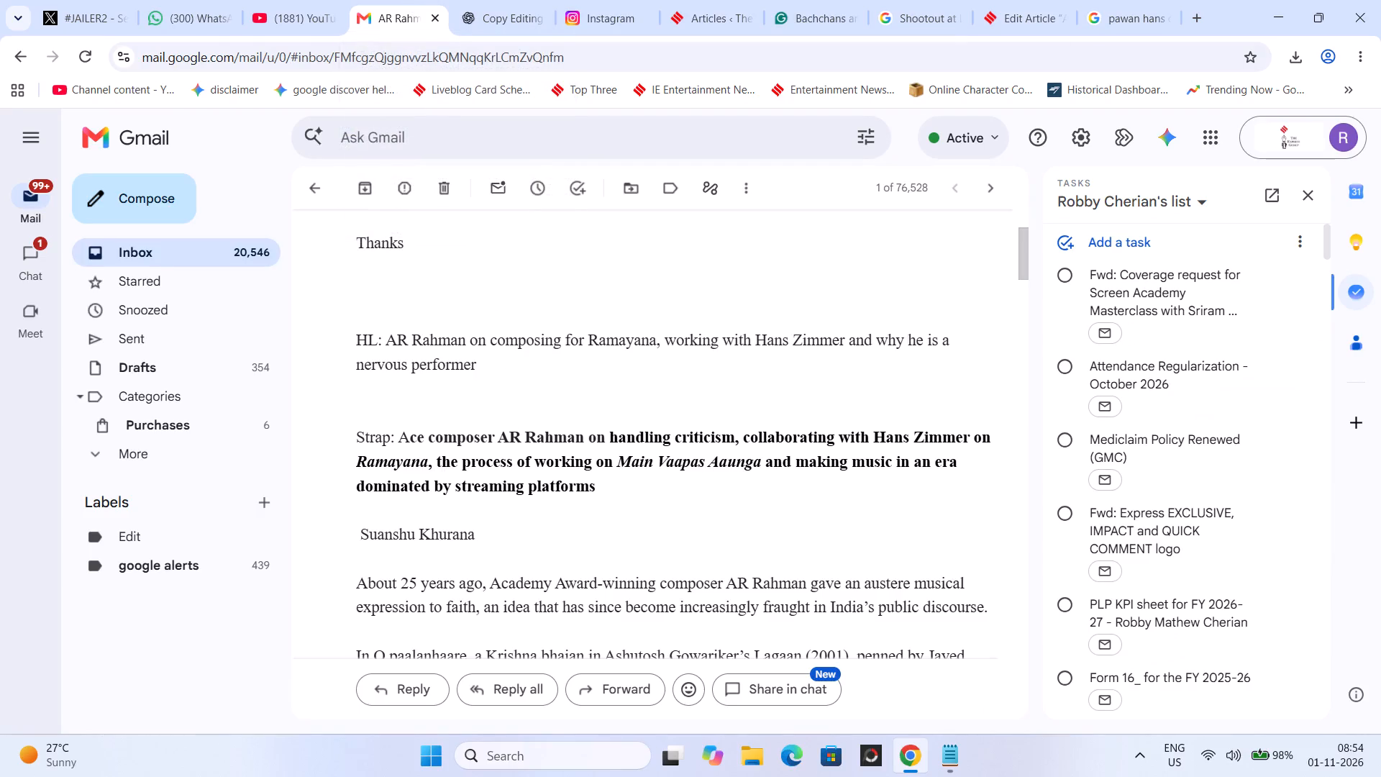
left_click_drag(396, 440, 615, 481)
key("ctrl+c")
left_click(1038, 0)
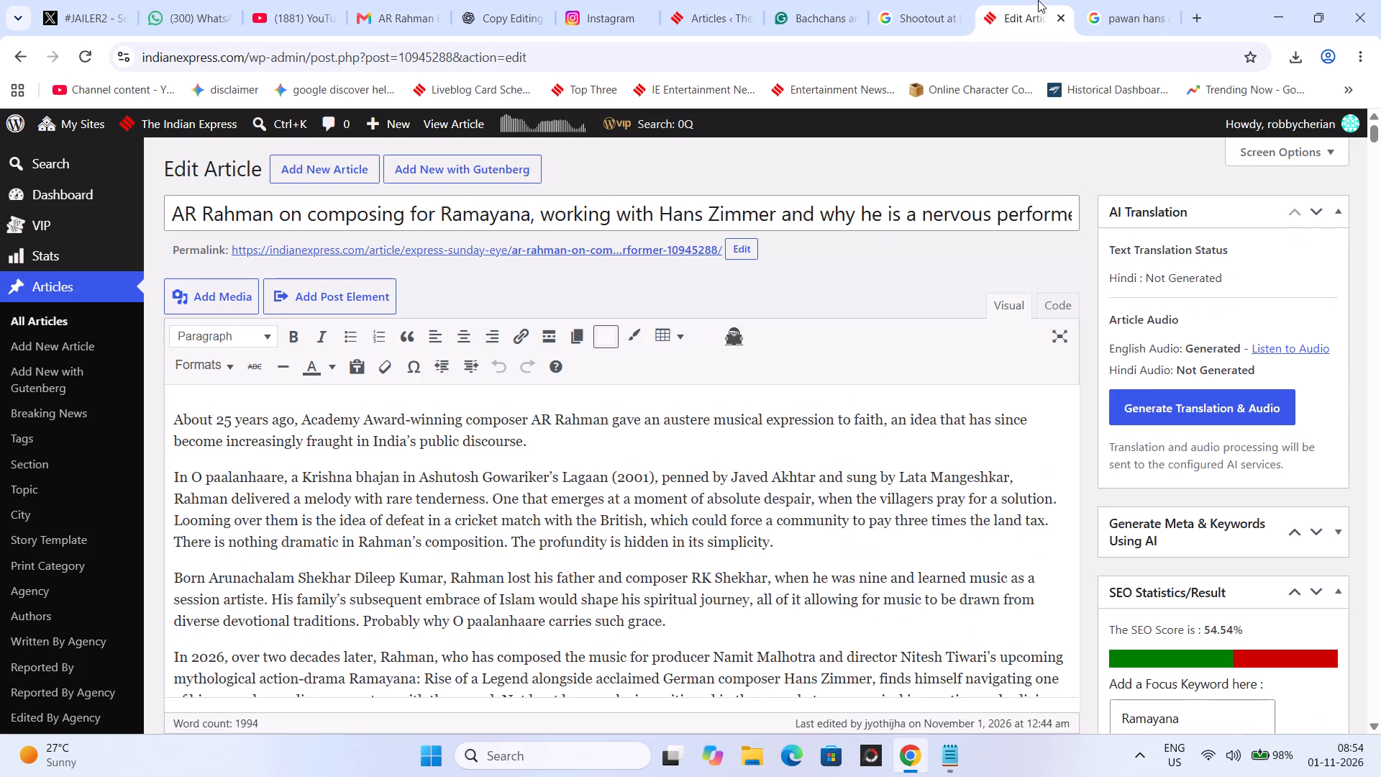
scroll(698, 411, "down", 13)
scroll(703, 496, "down", 20)
scroll(703, 496, "down", 1)
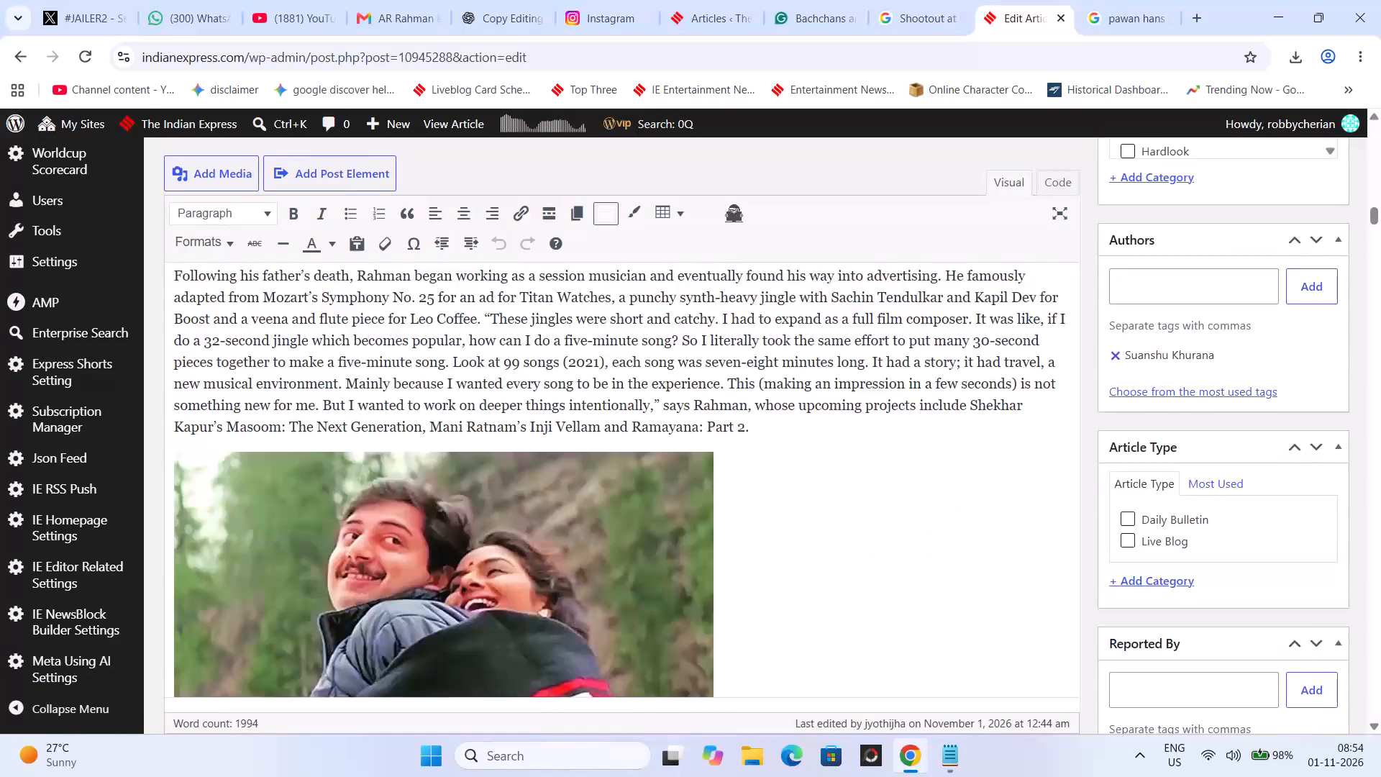
scroll(705, 505, "down", 19)
scroll(705, 511, "up", 5)
triple_click(293, 317)
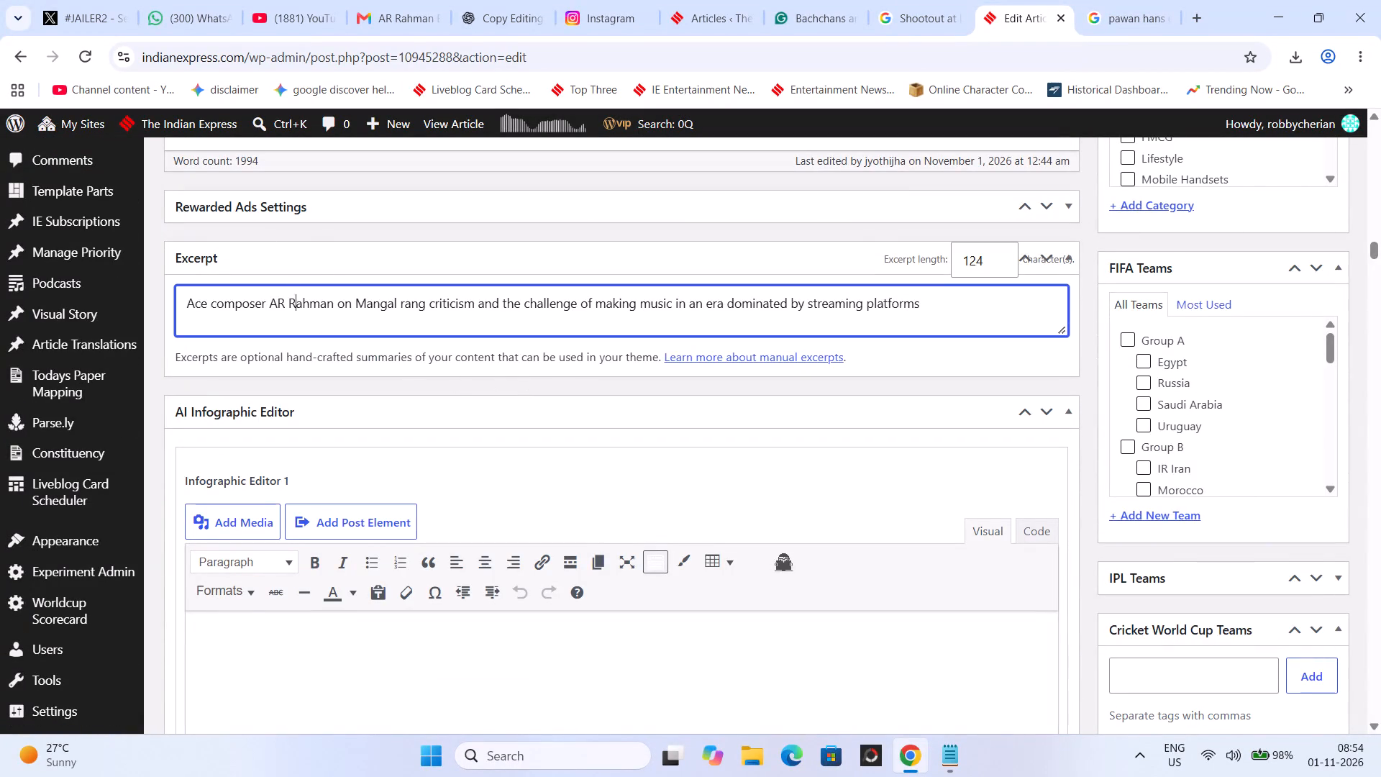
key("ctrl+v")
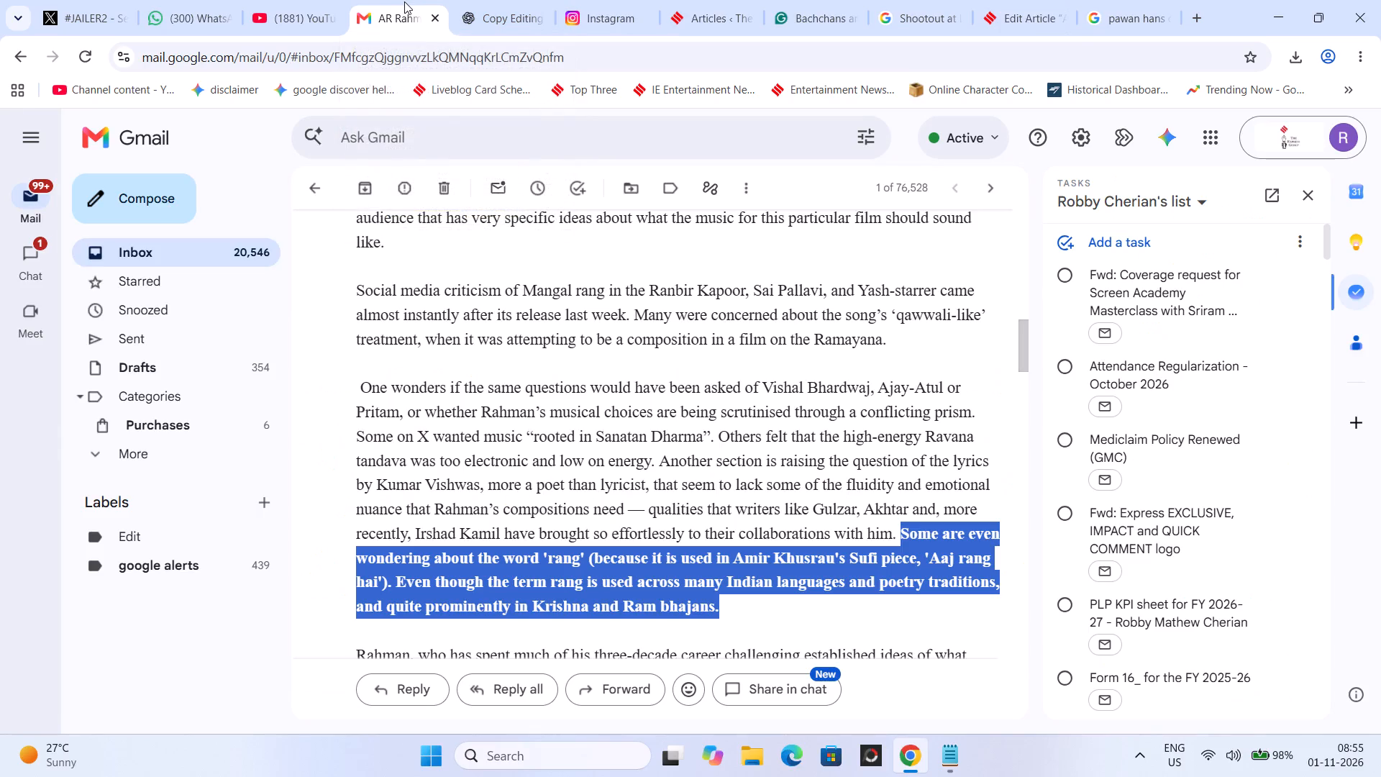
left_click(1042, 4)
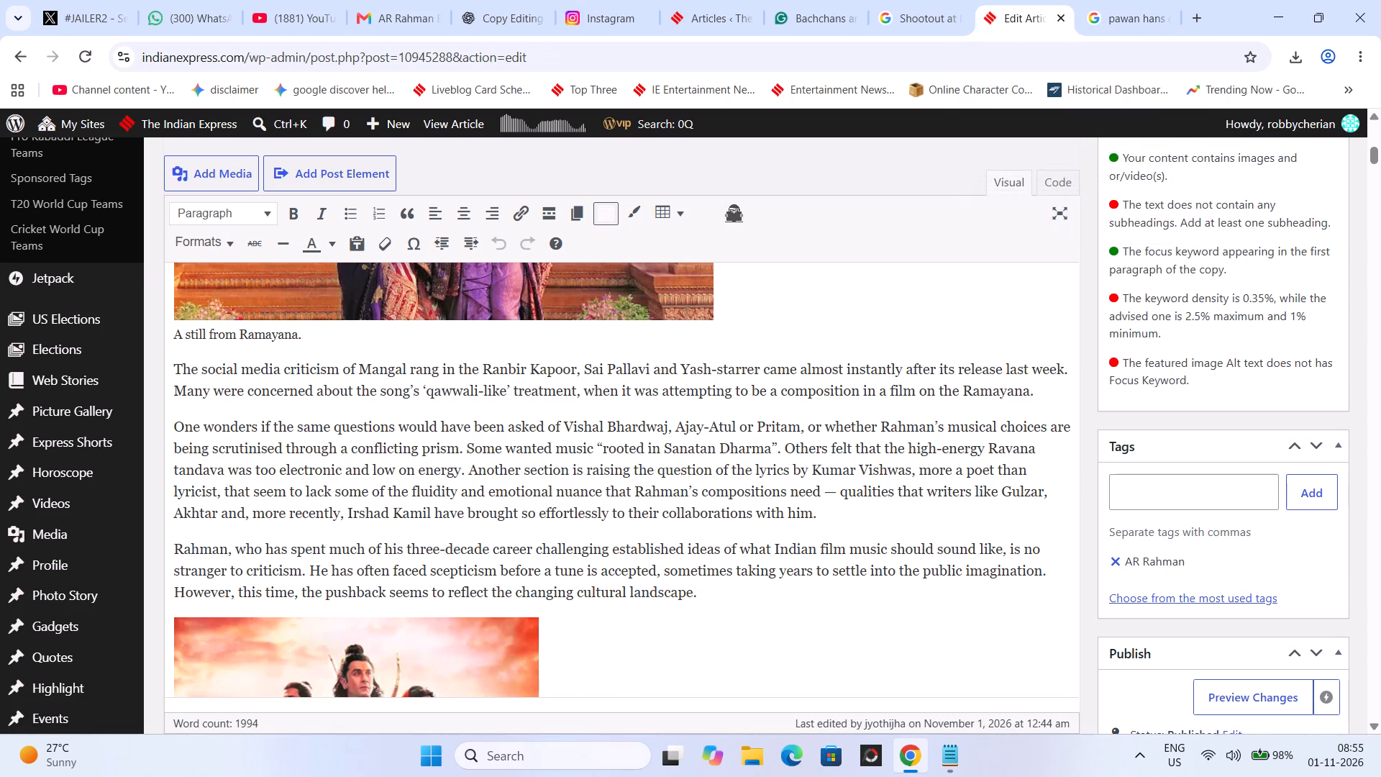
left_click(929, 498)
left_click(920, 509)
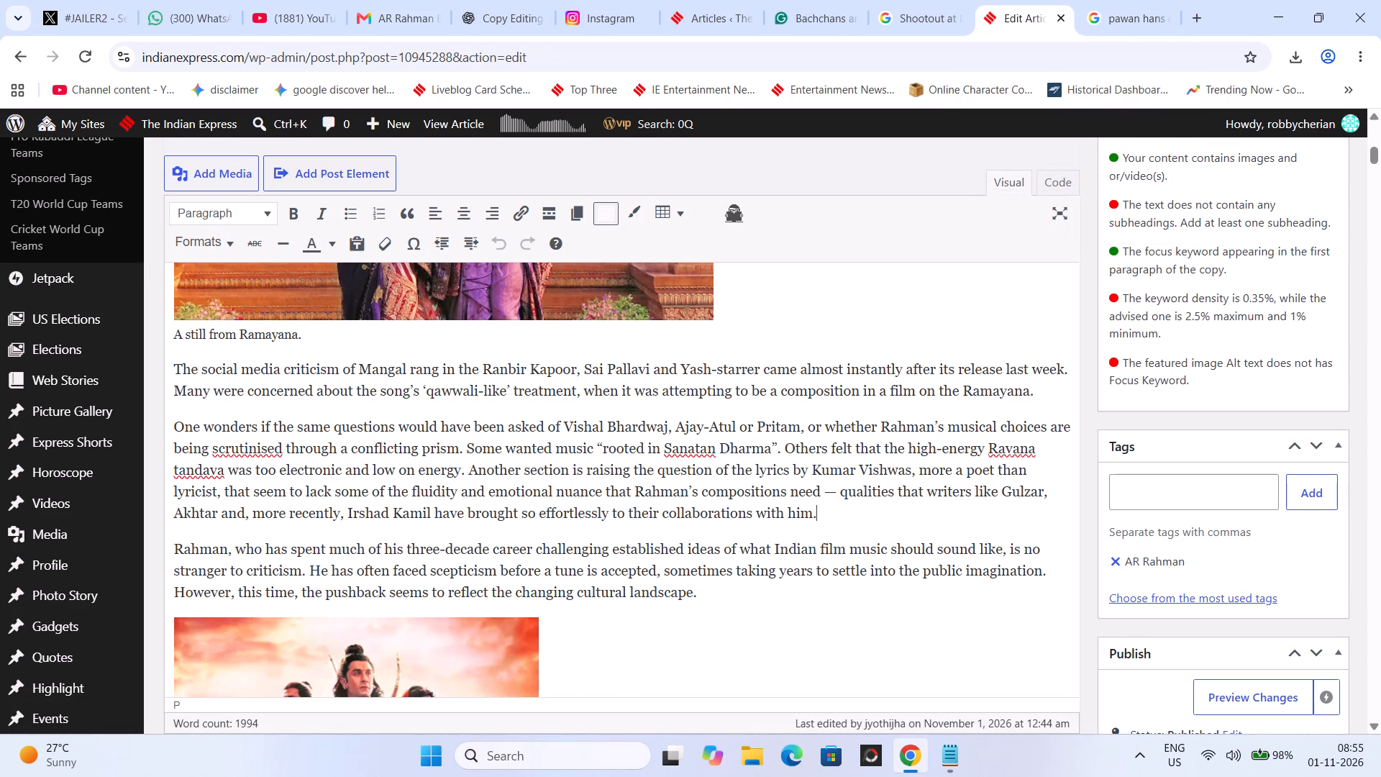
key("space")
right_click(921, 515)
left_click(964, 328)
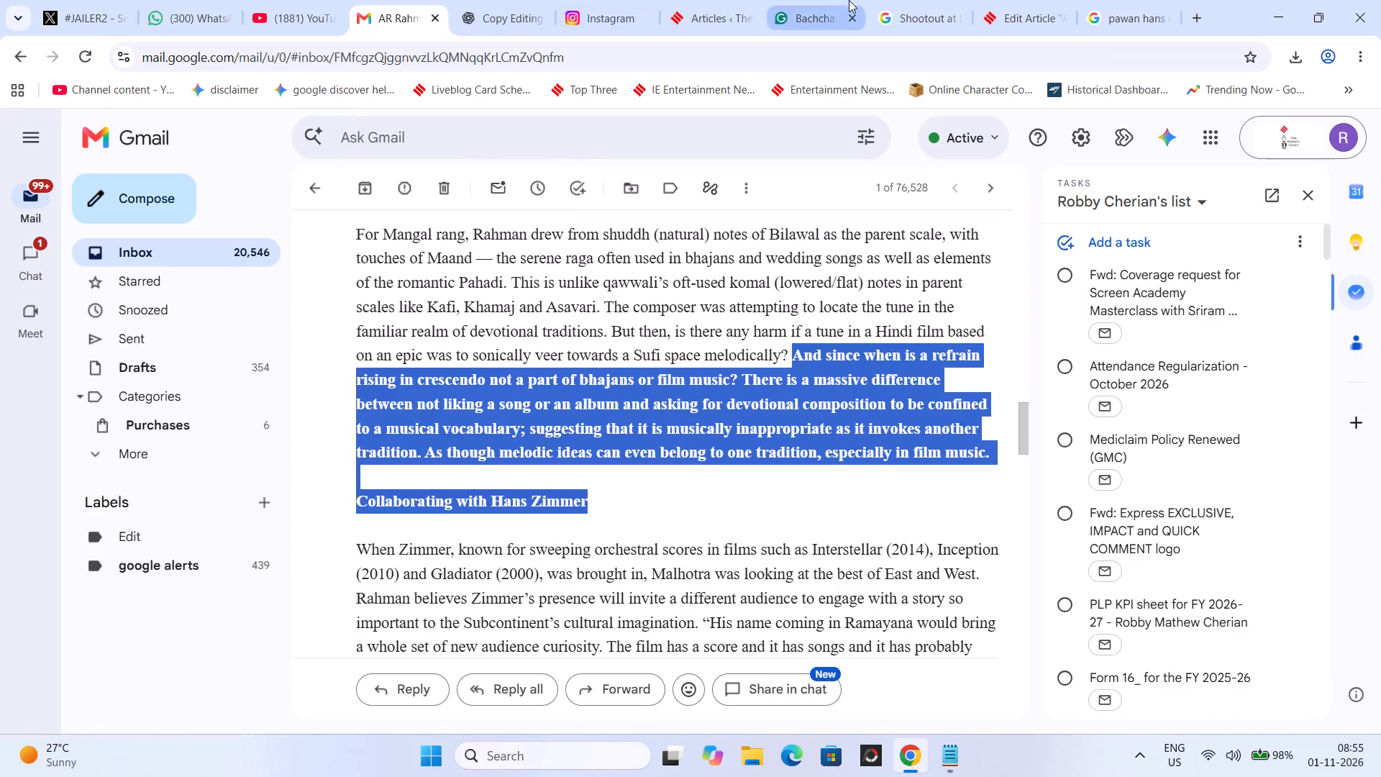
left_click(1084, 0)
left_click(1034, 0)
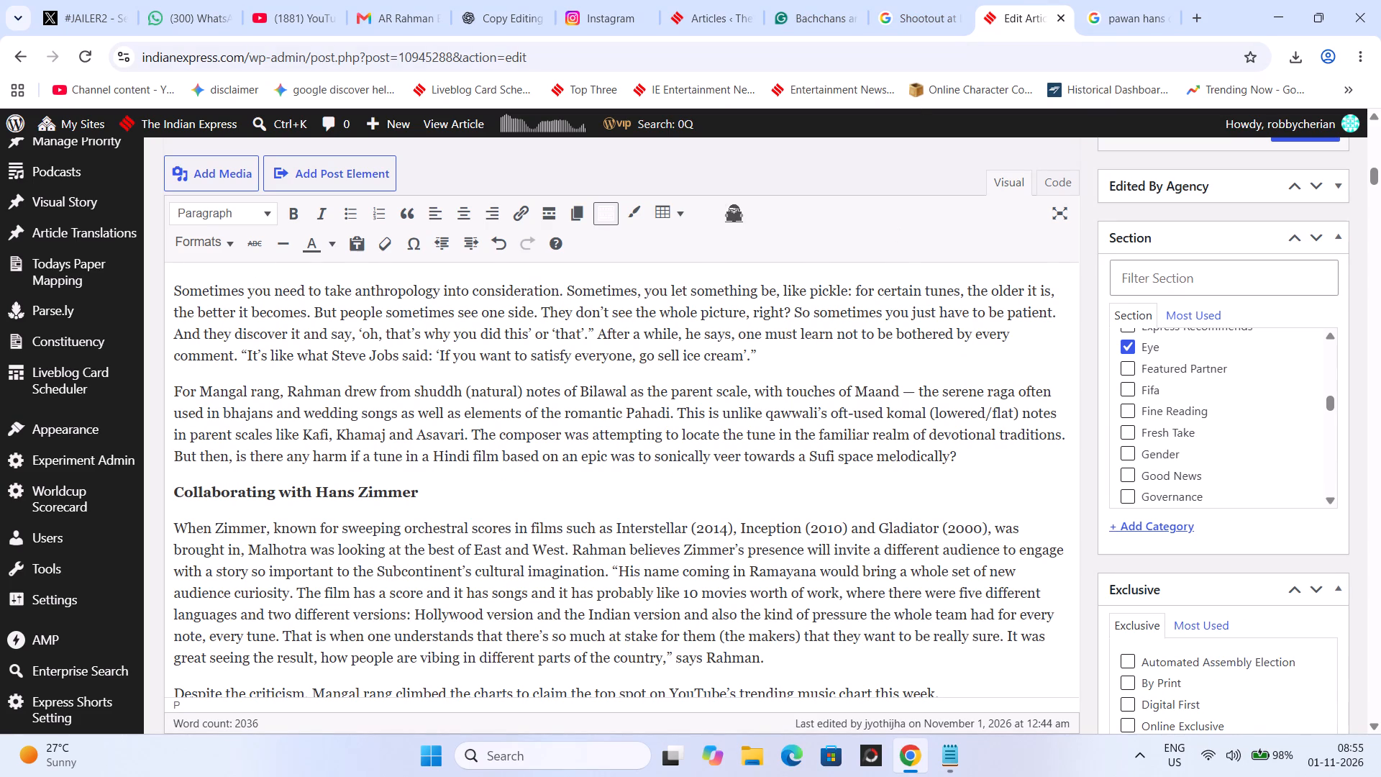
left_click(973, 456)
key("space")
right_click(973, 456)
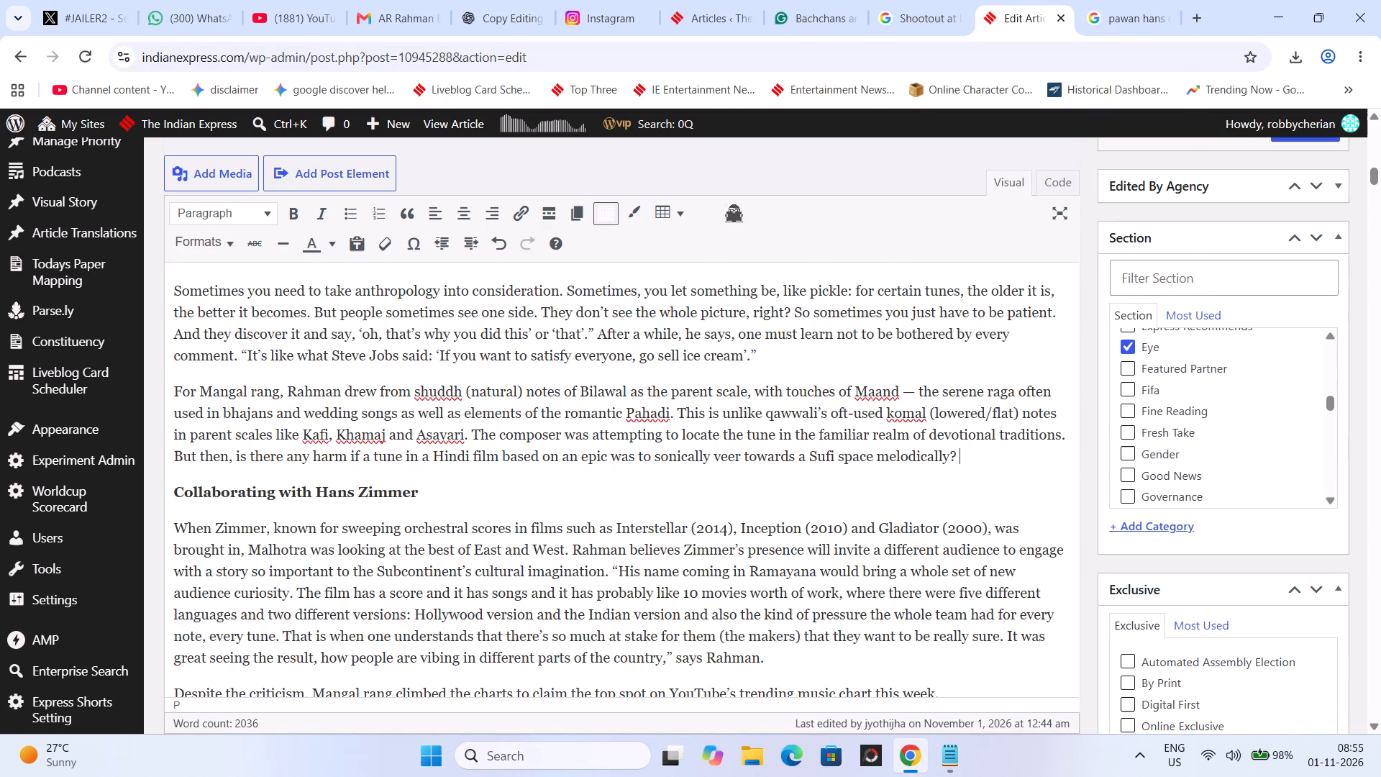
left_click(1023, 275)
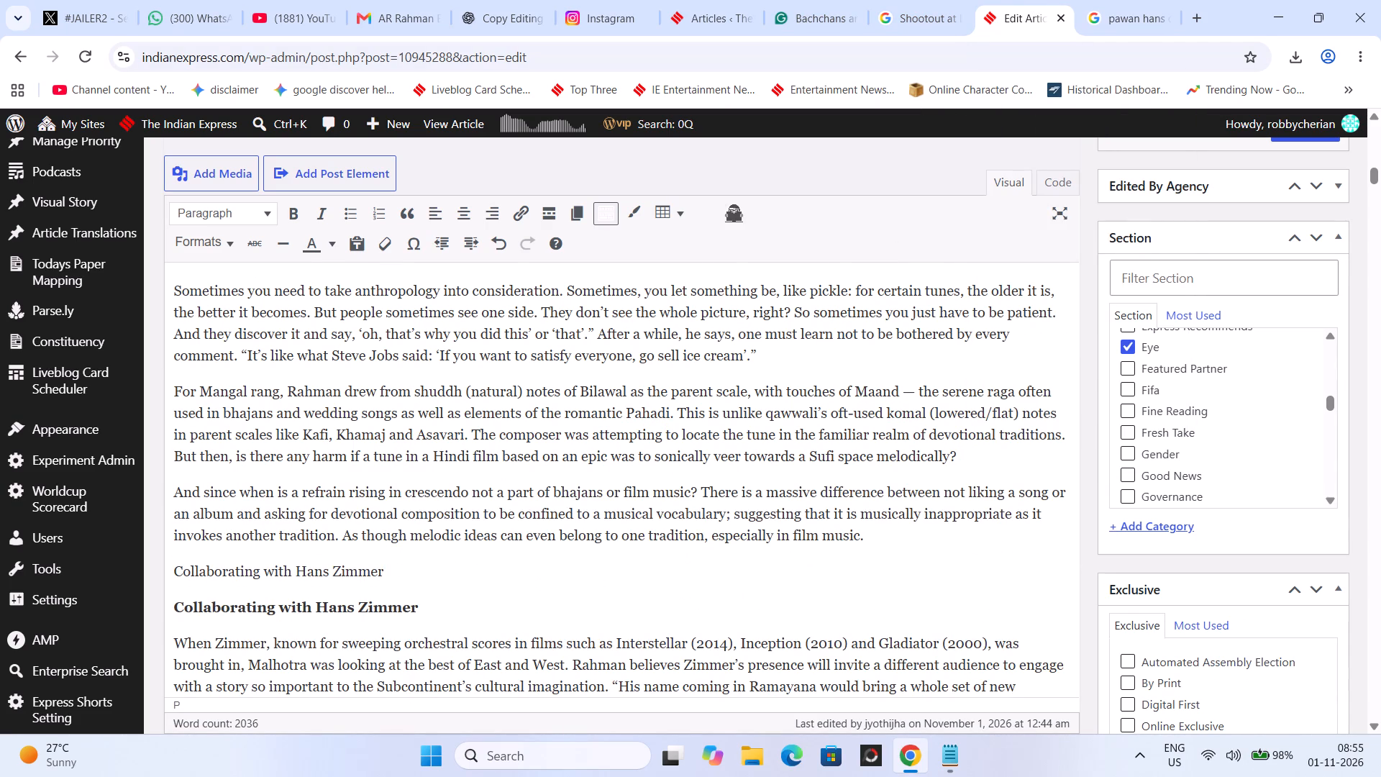
left_click(1003, 448)
key("Delete")
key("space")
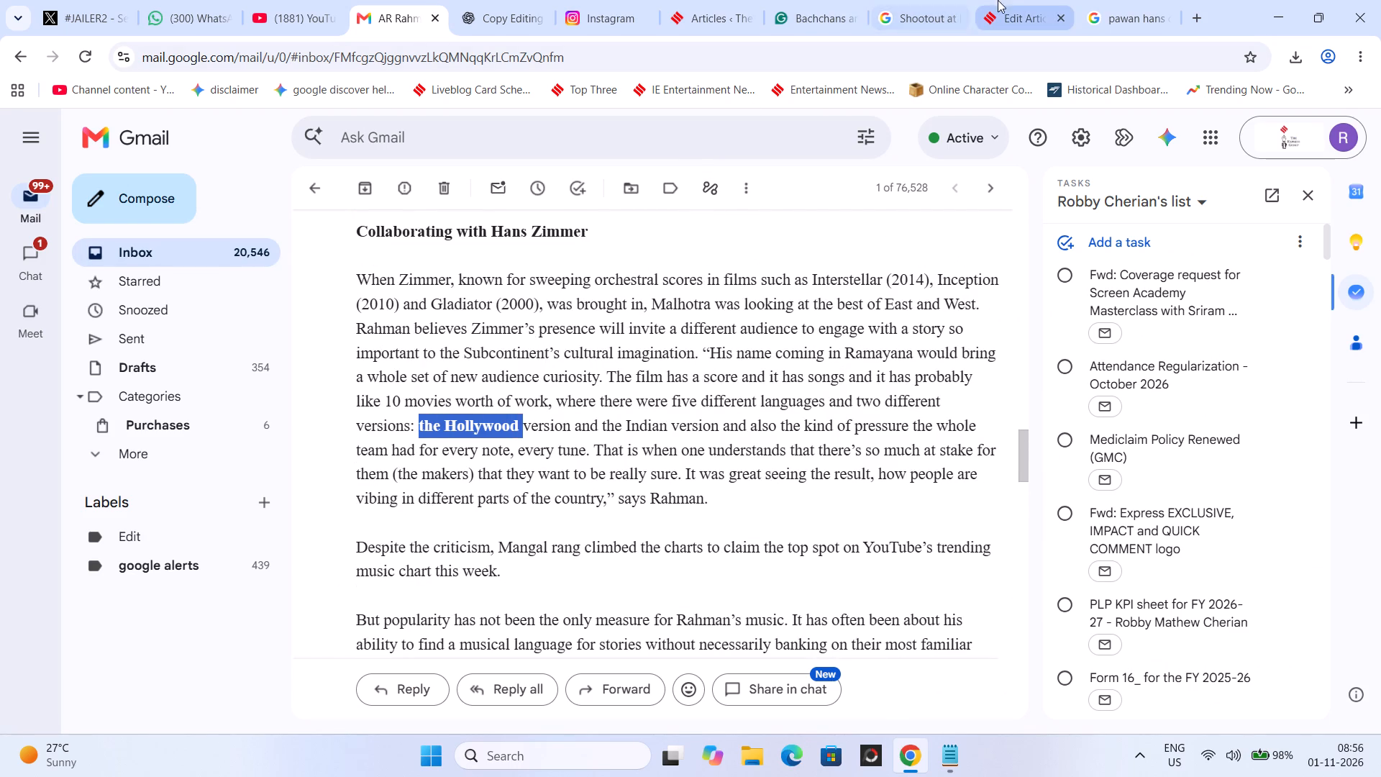
Insert "the" before "Hollywood version" in the article's paragraph under the "Collaborating with Hans Zimmer" heading.
left_click(1026, 0)
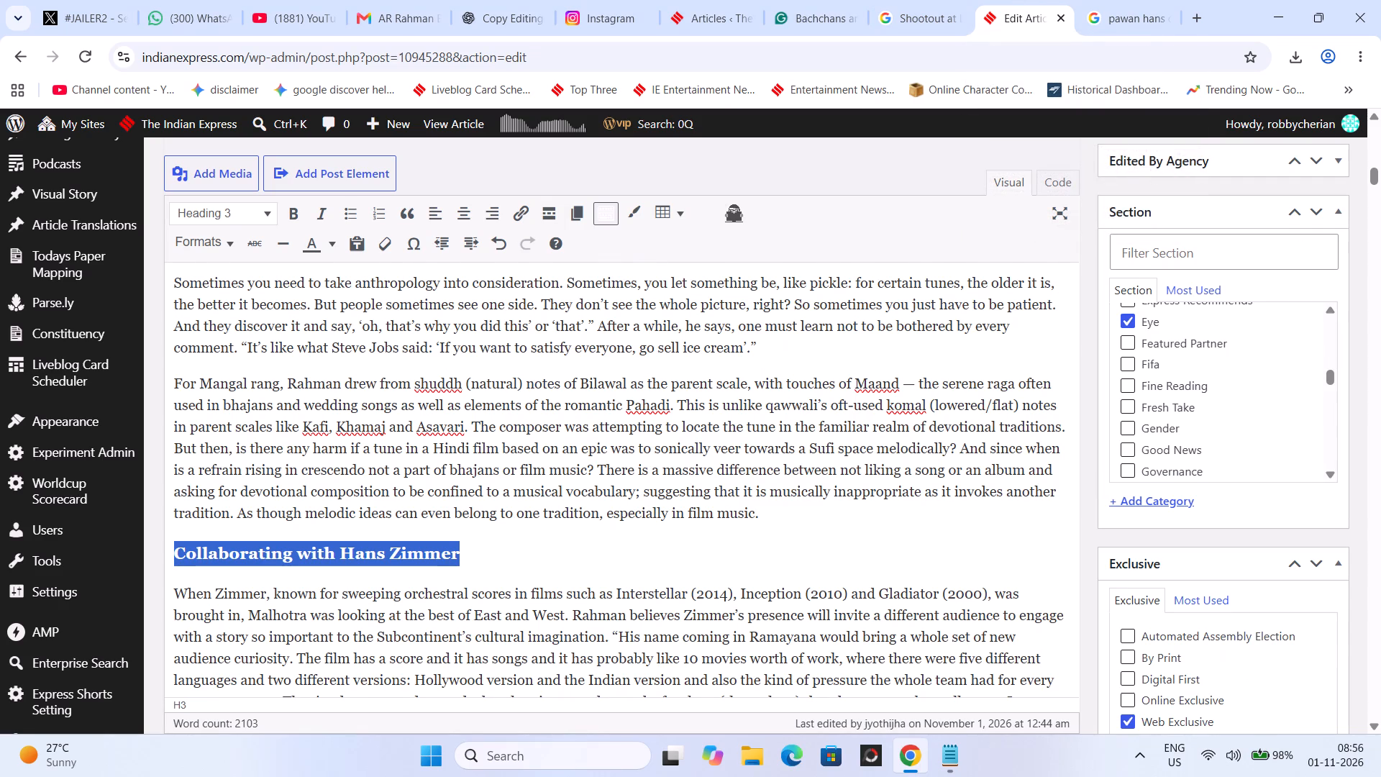
scroll(497, 464, "down", 1)
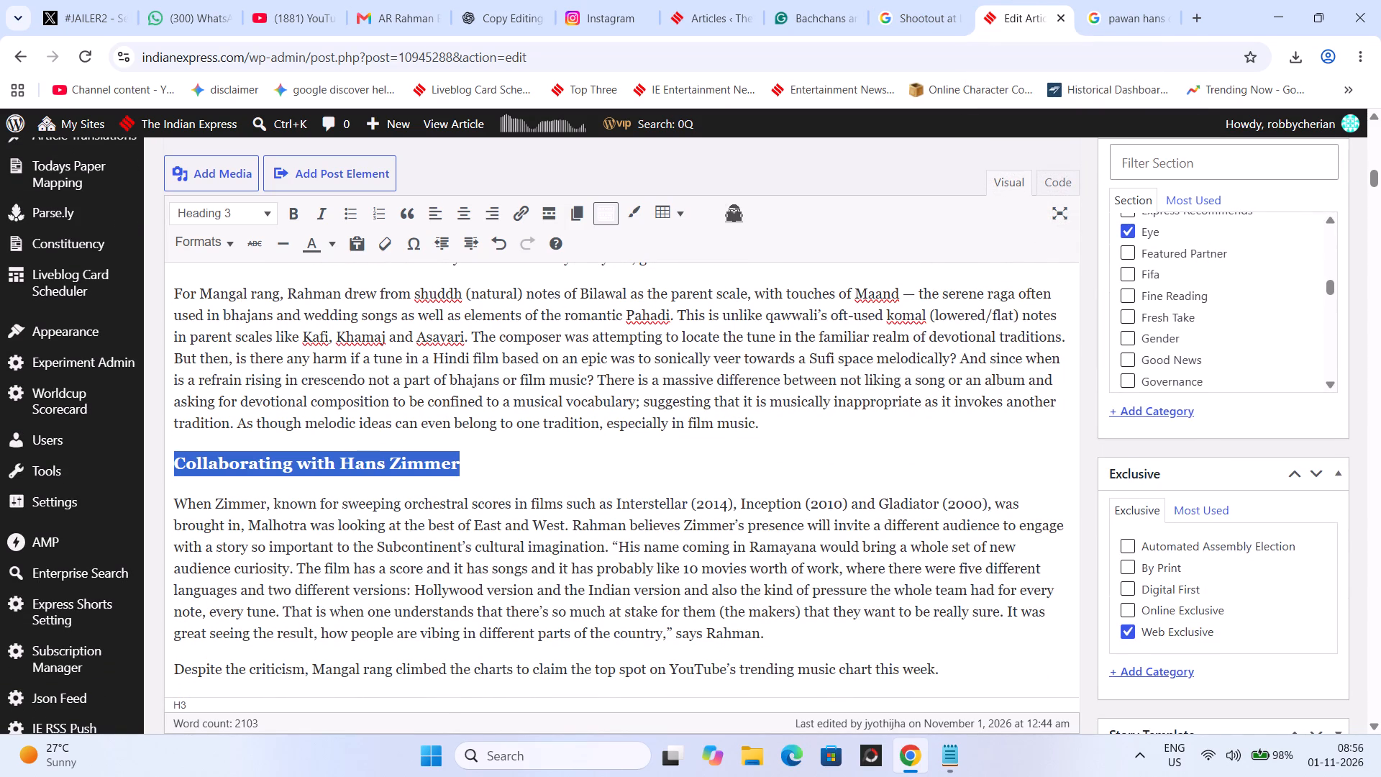
left_click(416, 598)
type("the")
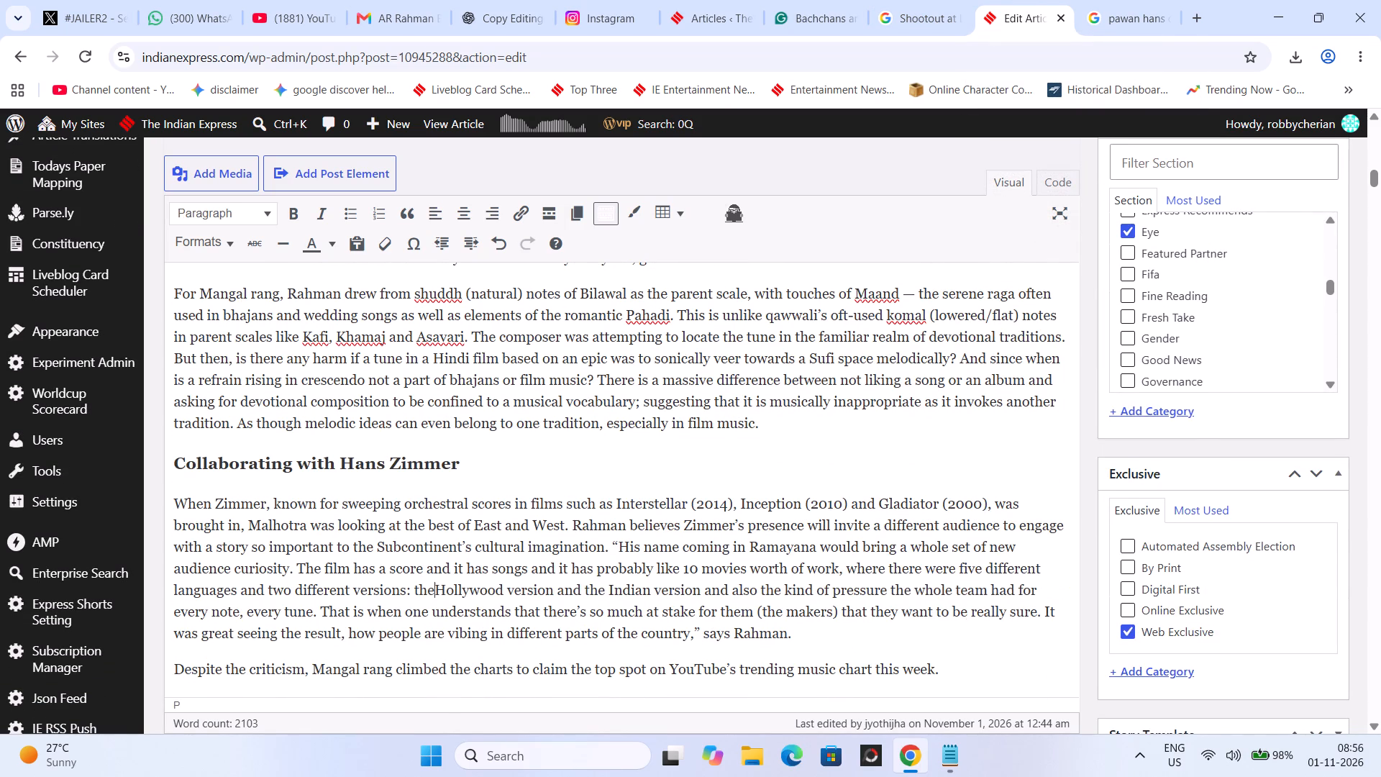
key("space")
Look through the rest of the emailed article for further bold changes and compare it with the published article's later sections.
left_click(707, 0)
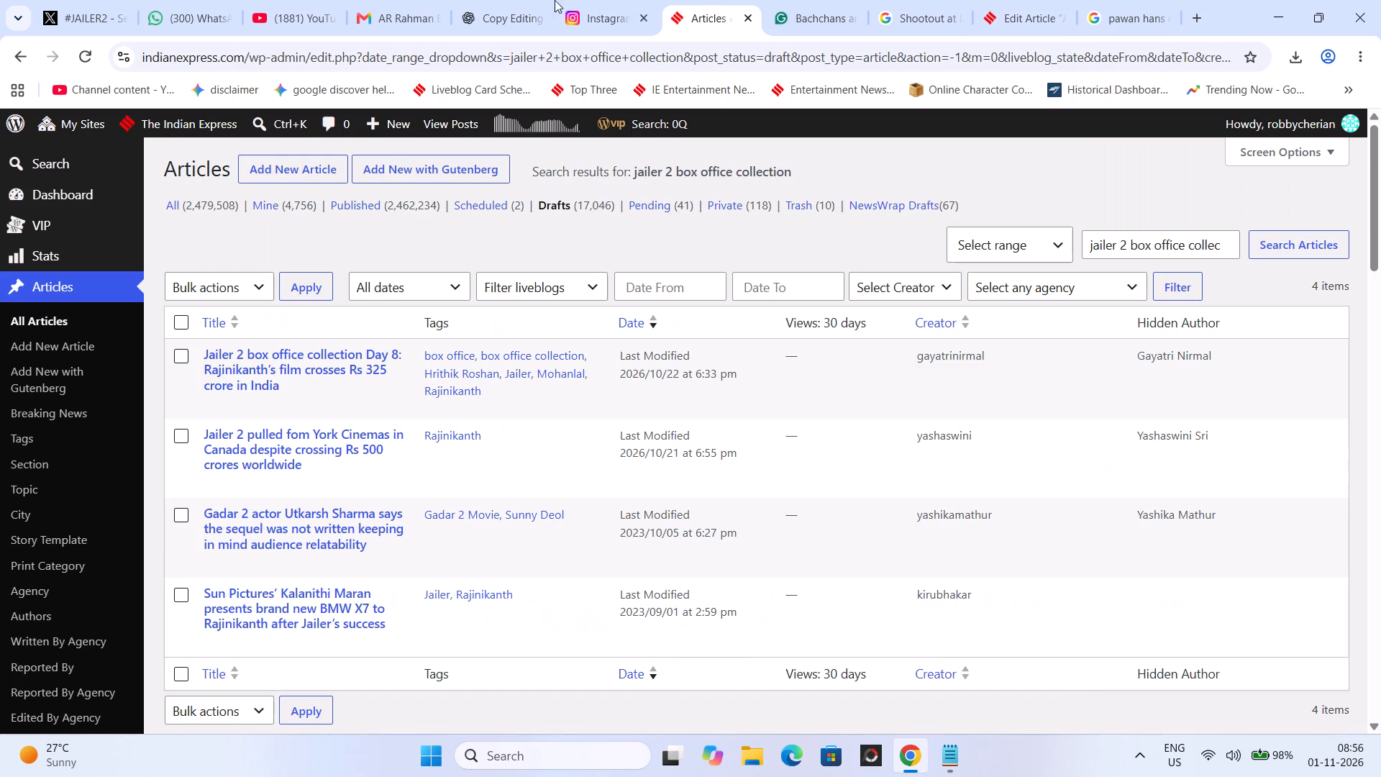
left_click(414, 0)
scroll(522, 450, "down", 10)
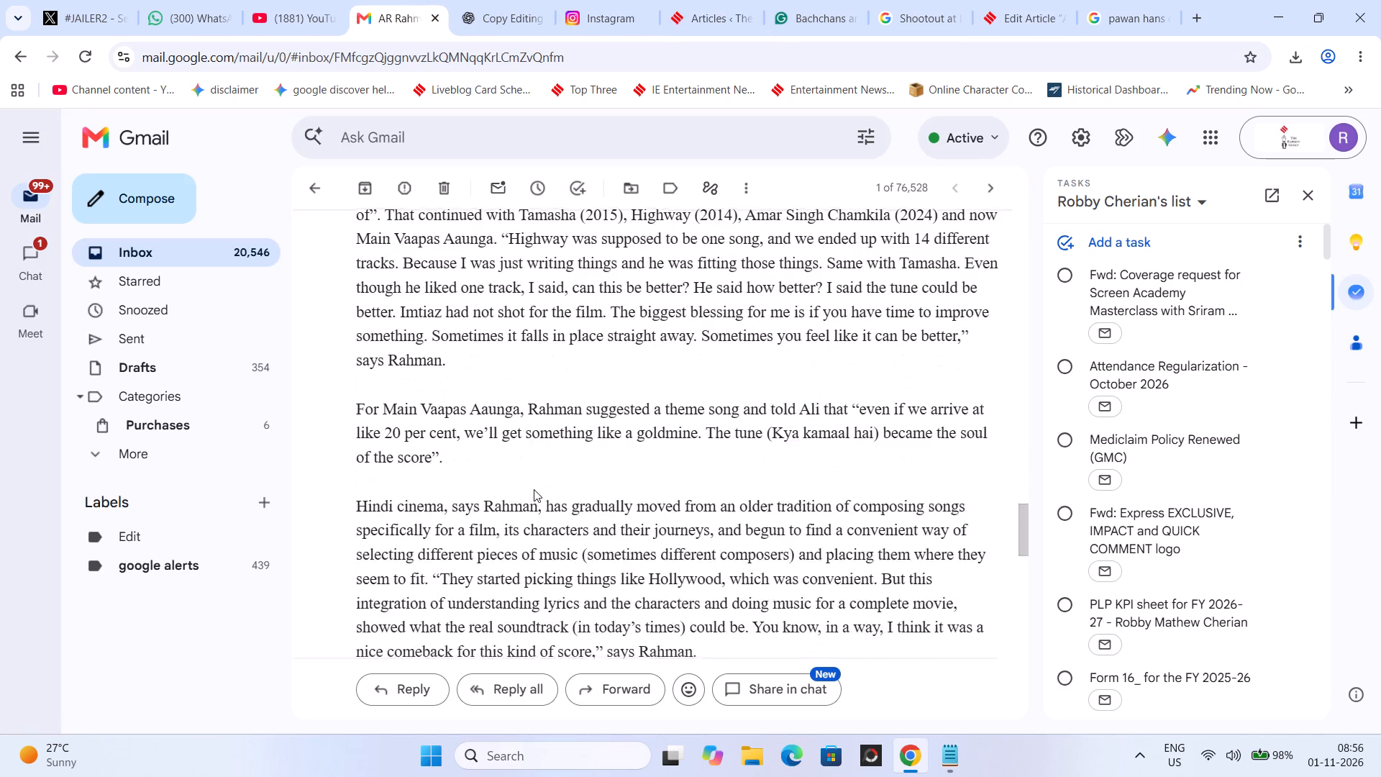
scroll(534, 489, "down", 10)
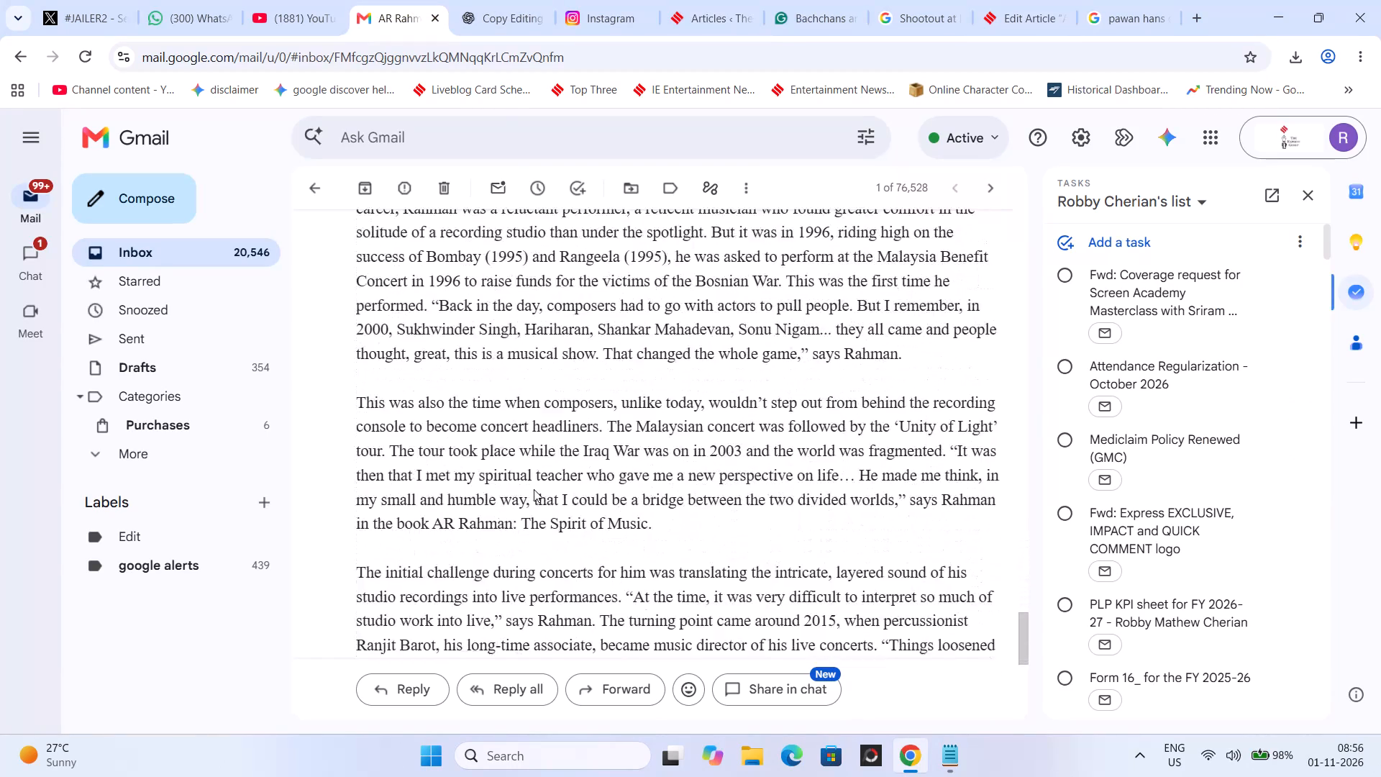
scroll(534, 489, "down", 5)
scroll(534, 489, "up", 10)
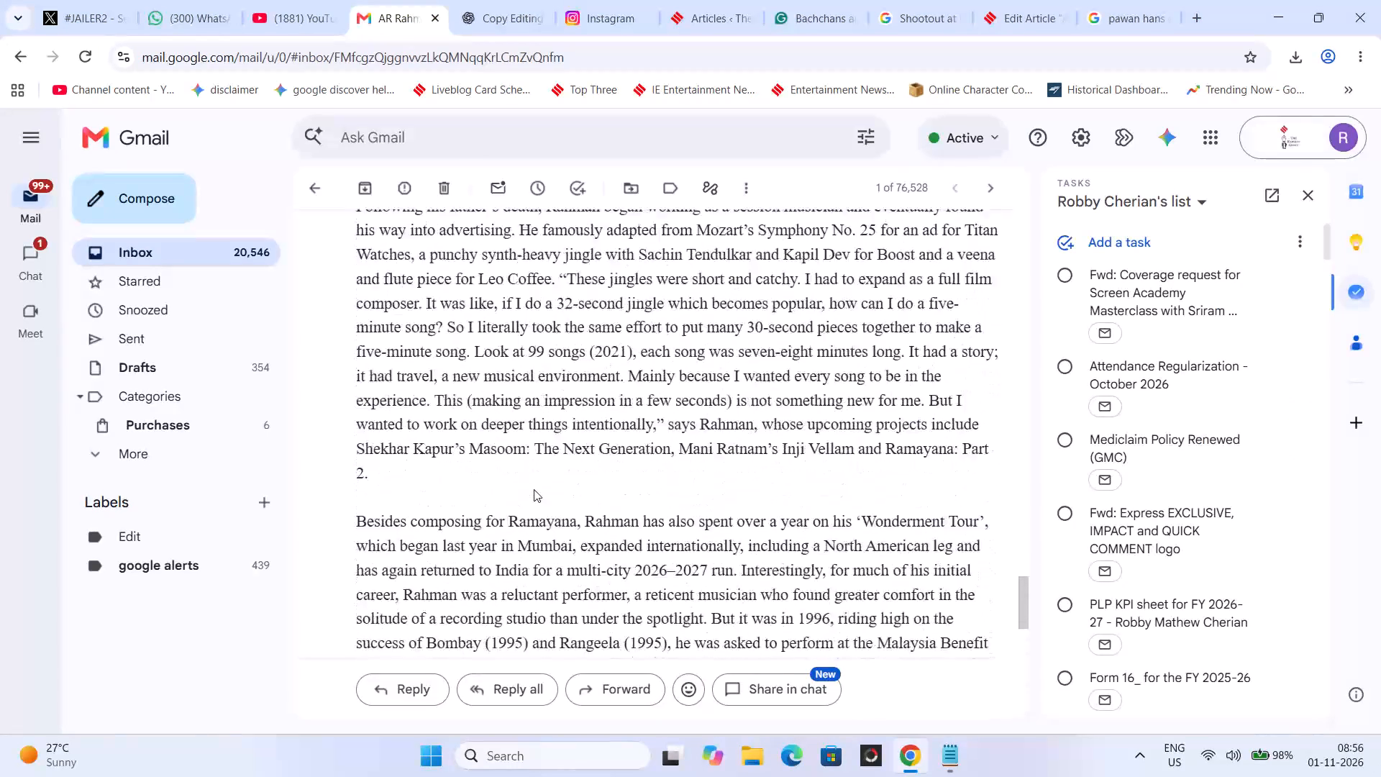
scroll(534, 489, "up", 2)
left_click(1026, 0)
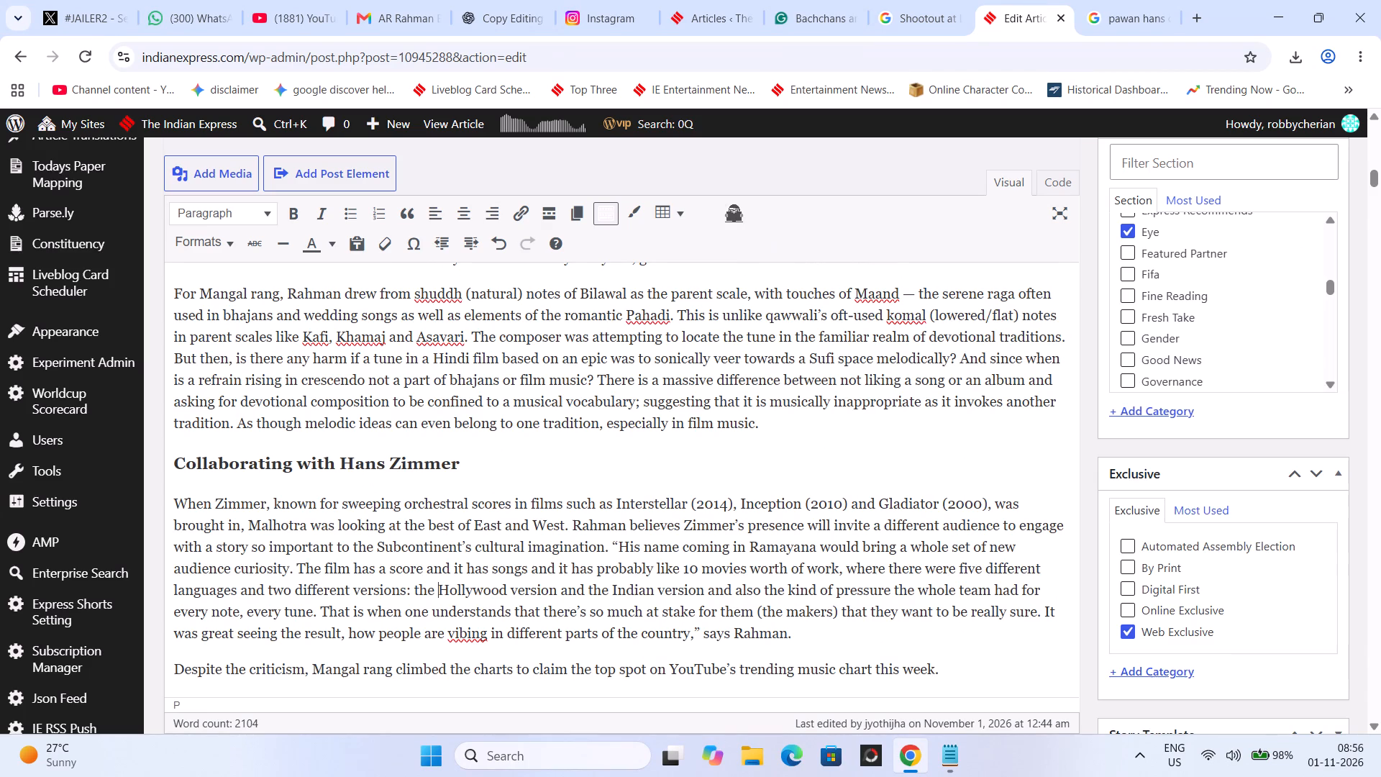
scroll(670, 456, "down", 17)
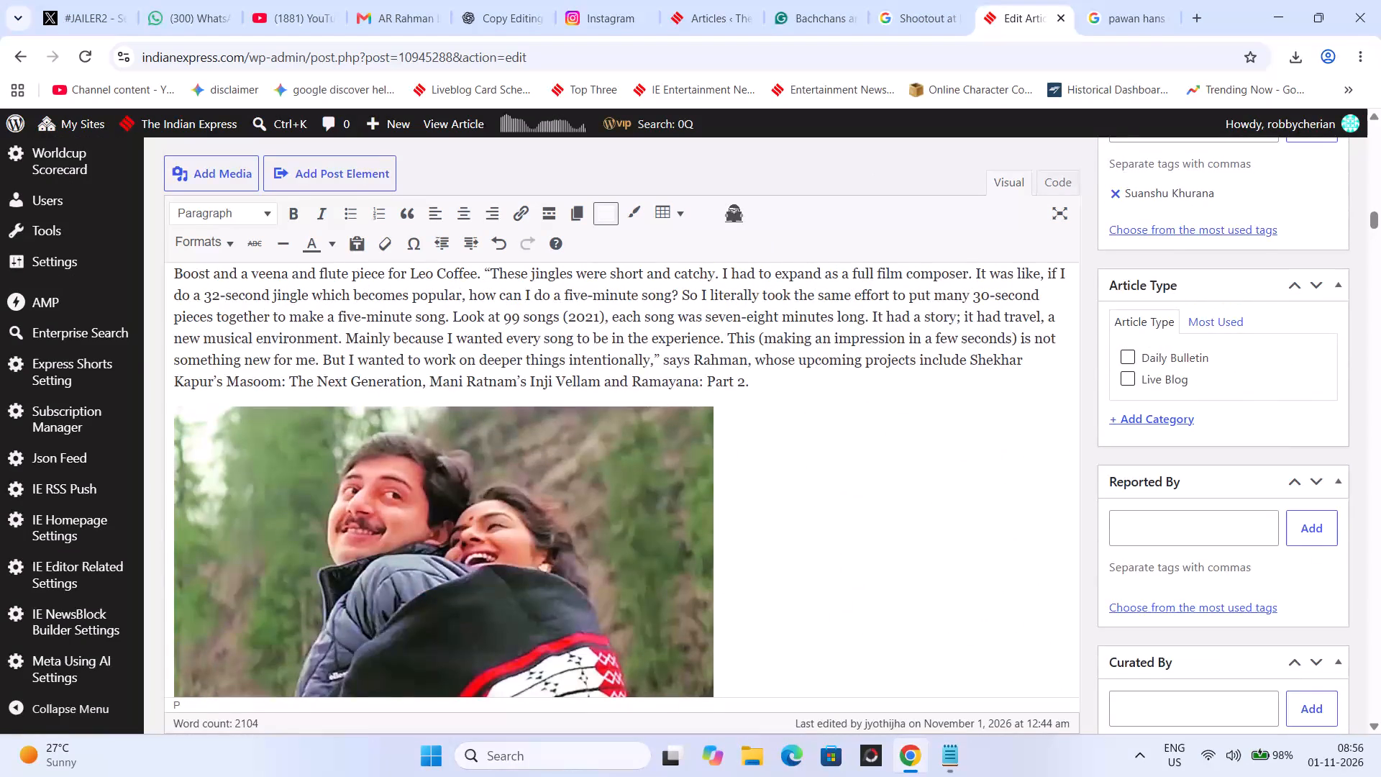
scroll(662, 484, "down", 6)
Copy the bold words "half-deprecating smile" from the final paragraph of the emailed article.
left_click(352, 0)
scroll(573, 387, "down", 2)
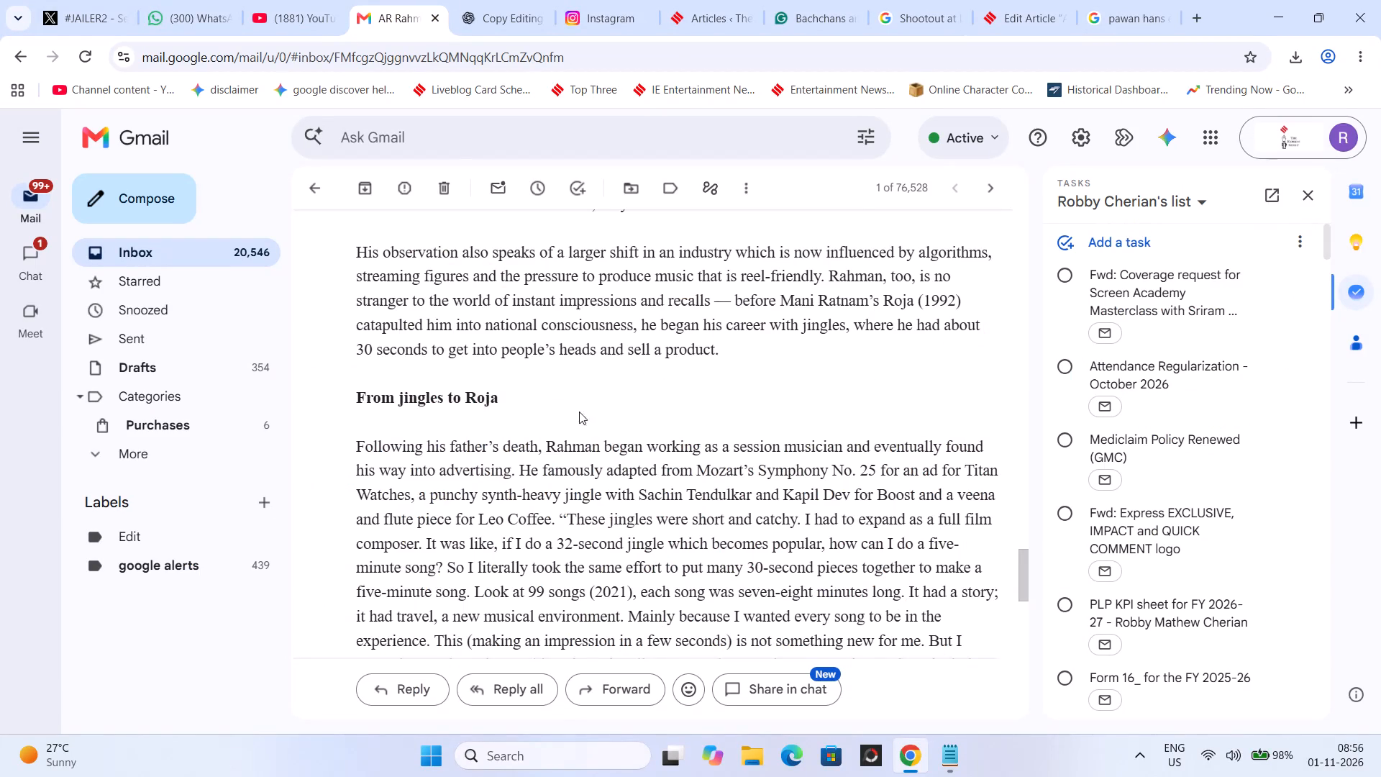
scroll(579, 412, "down", 11)
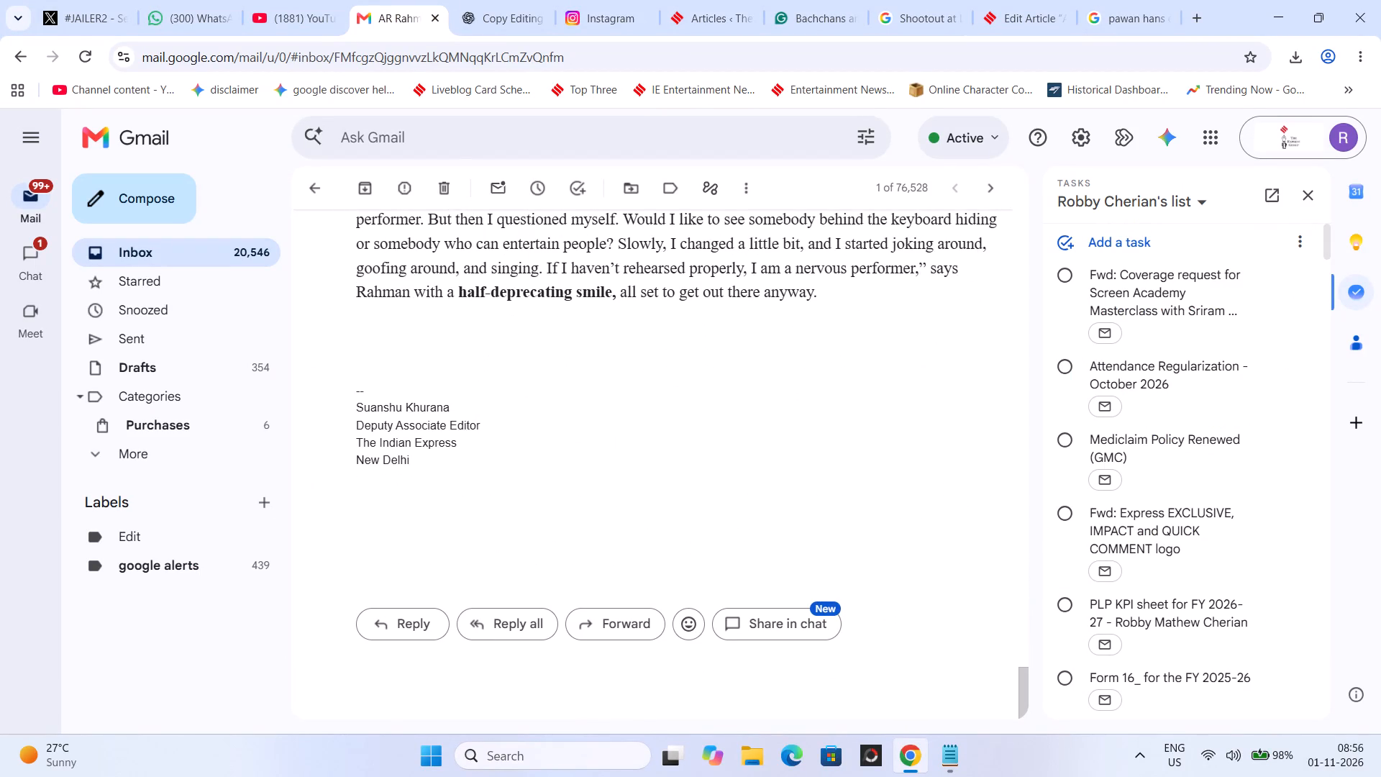
left_click_drag(460, 296, 609, 281)
key("ctrl+c")
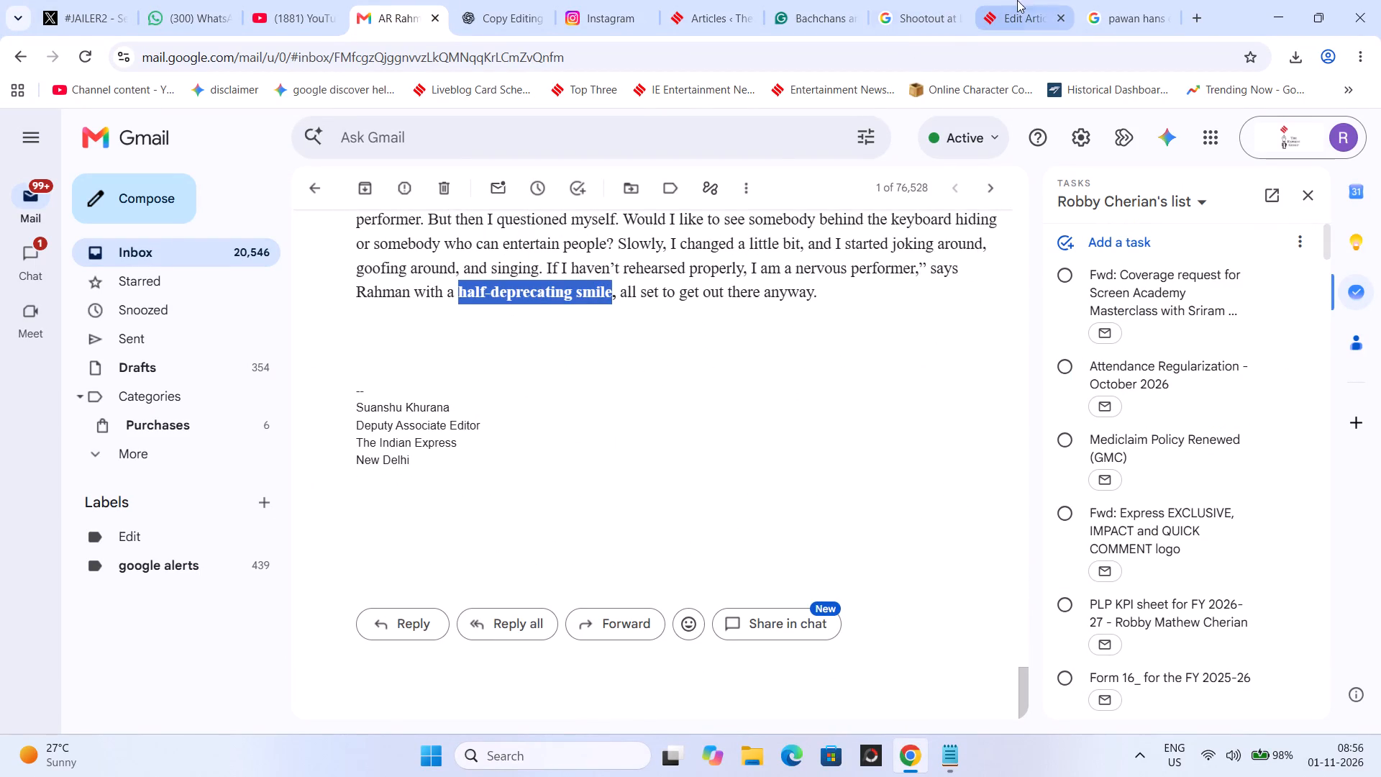
Replace "half deprecating smile" in the article's last sentence with the copied "half-deprecating smile" as plain text, leaving no duplicate "smile".
left_click(1024, 0)
scroll(699, 399, "down", 11)
scroll(699, 424, "up", 5)
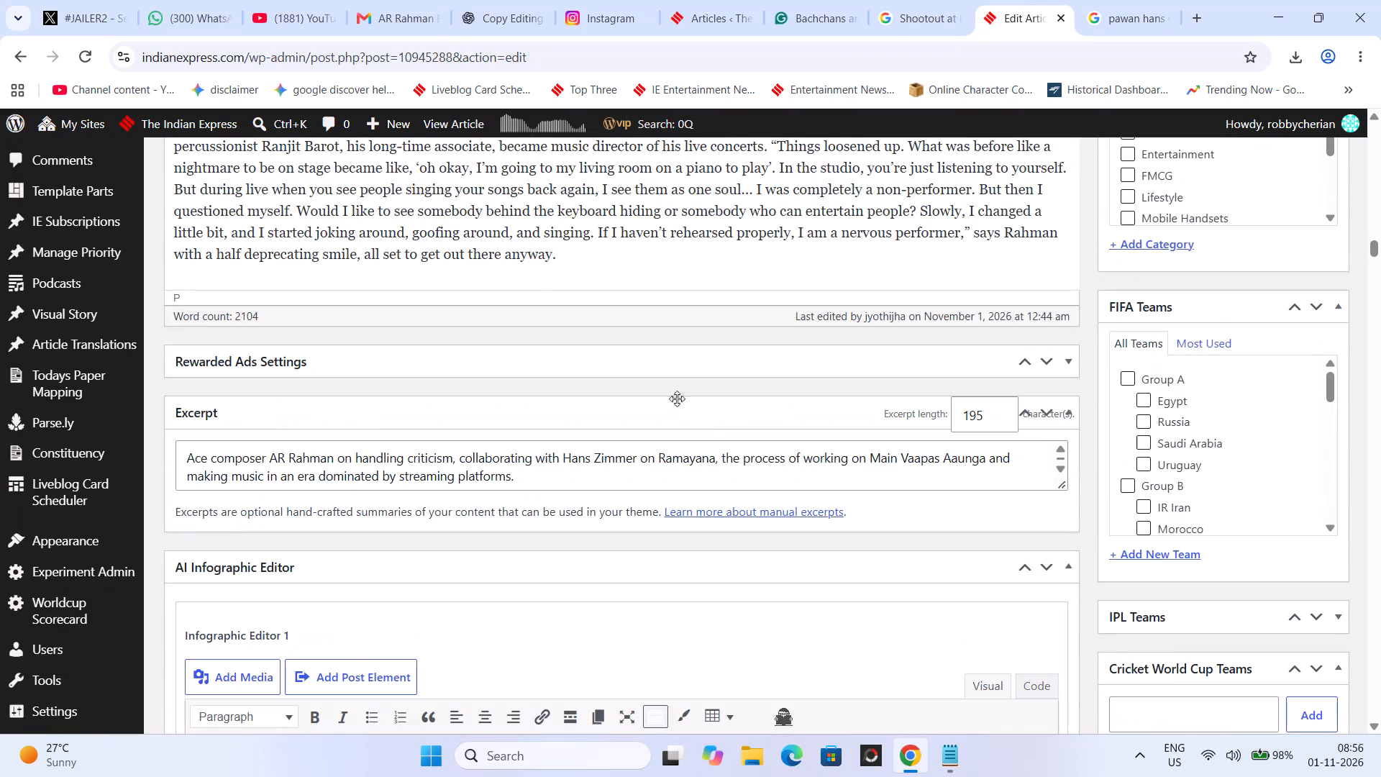
left_click(383, 14)
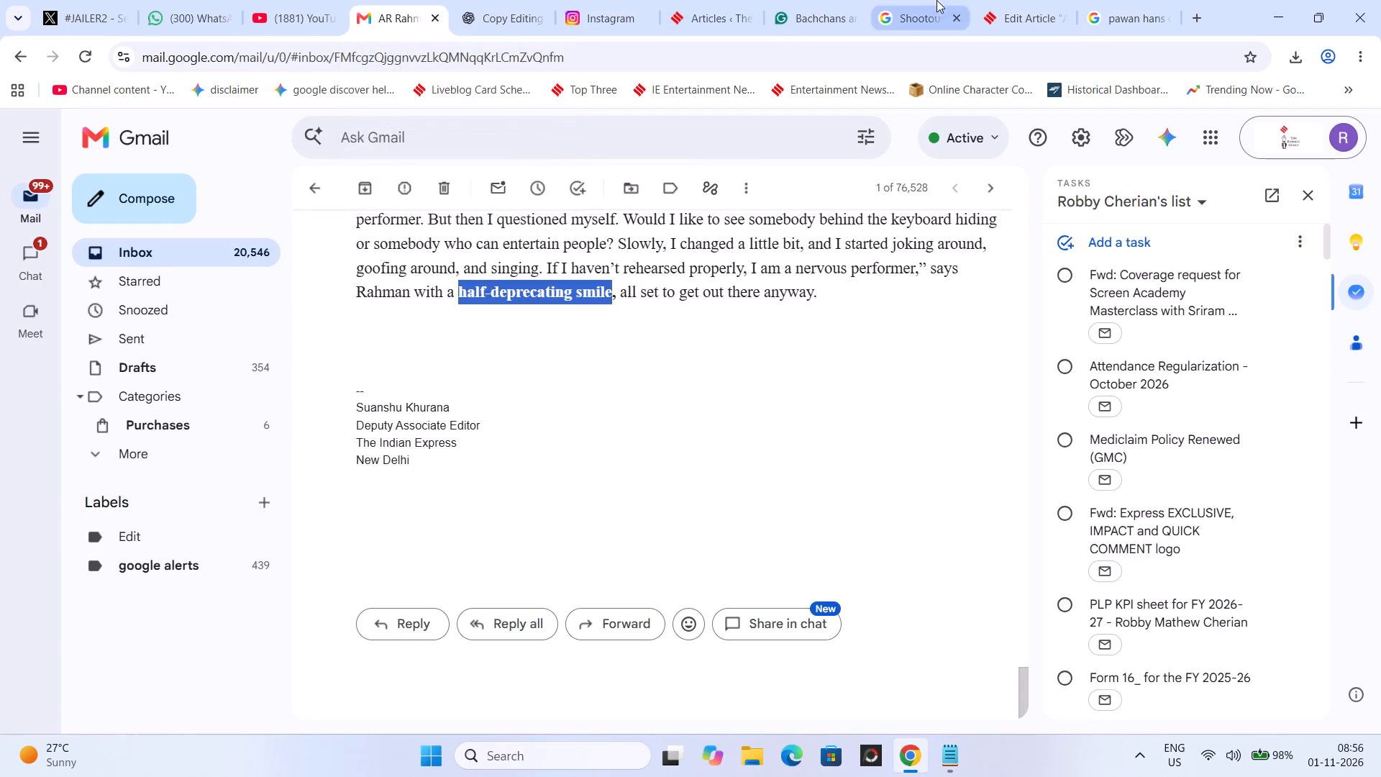
left_click(1021, 0)
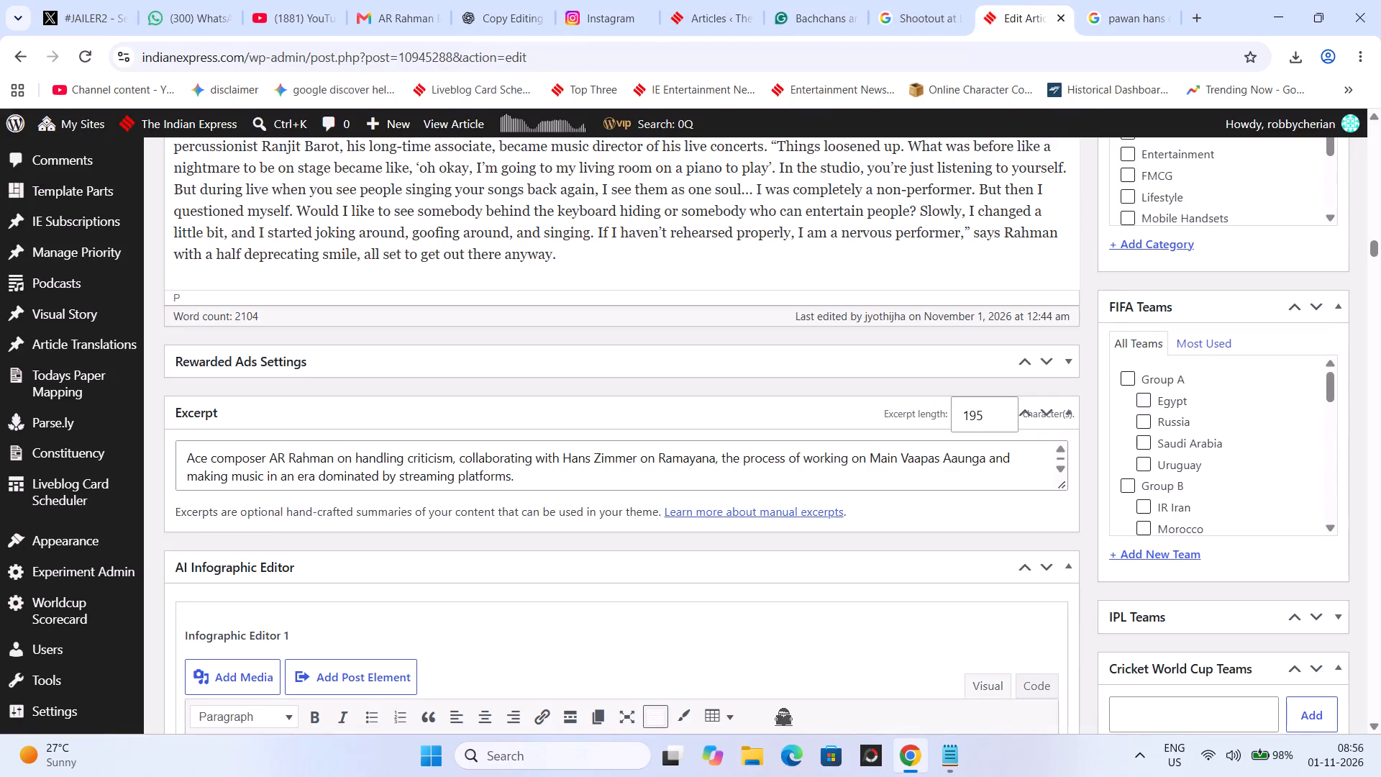
left_click_drag(215, 252, 321, 253)
left_click(321, 253)
left_click_drag(318, 255, 215, 256)
right_click(215, 256)
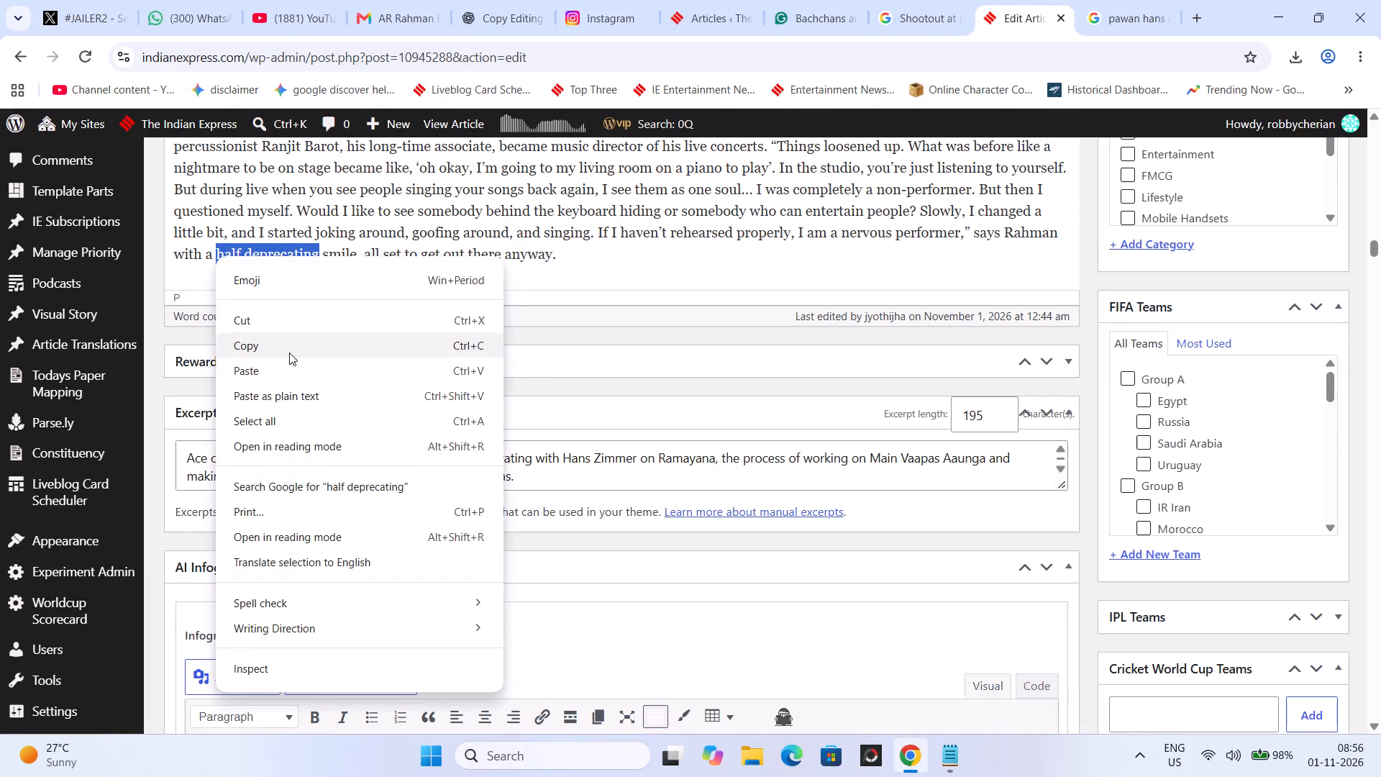
left_click(294, 392)
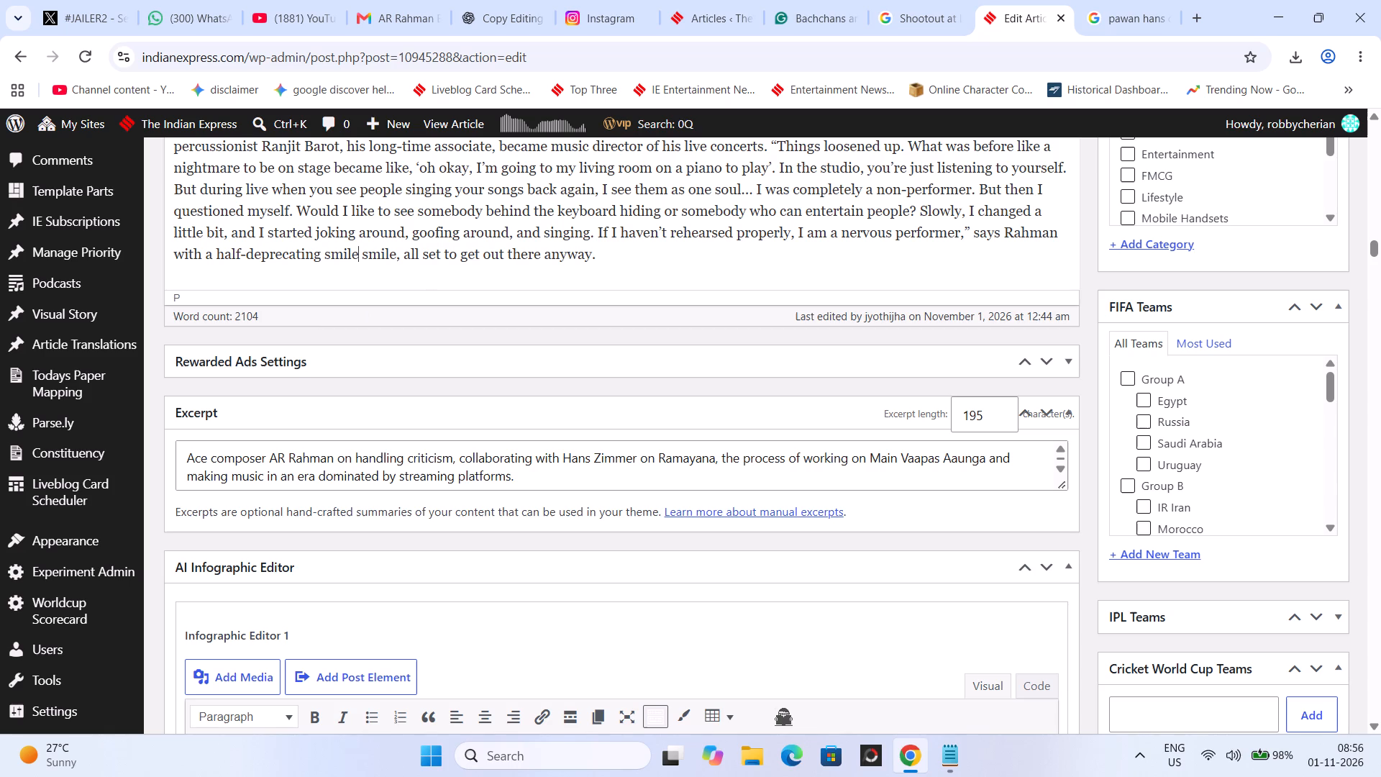
key("Delete")
key("Delete")
key("Delete")
key("Delete")
key("Delete")
key("Delete")
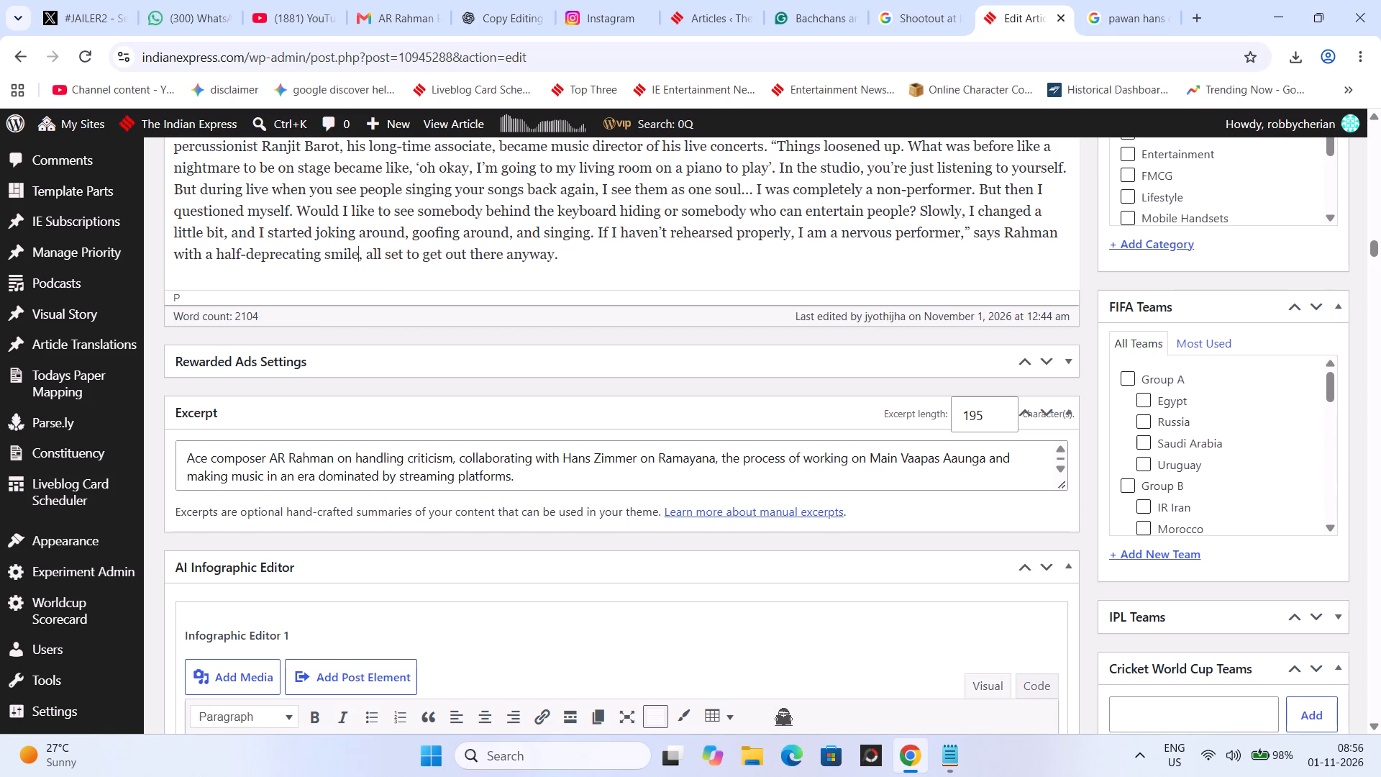
Update the published AR Rahman article with the edits.
scroll(668, 252, "up", 20)
scroll(668, 252, "up", 20)
scroll(668, 252, "up", 12)
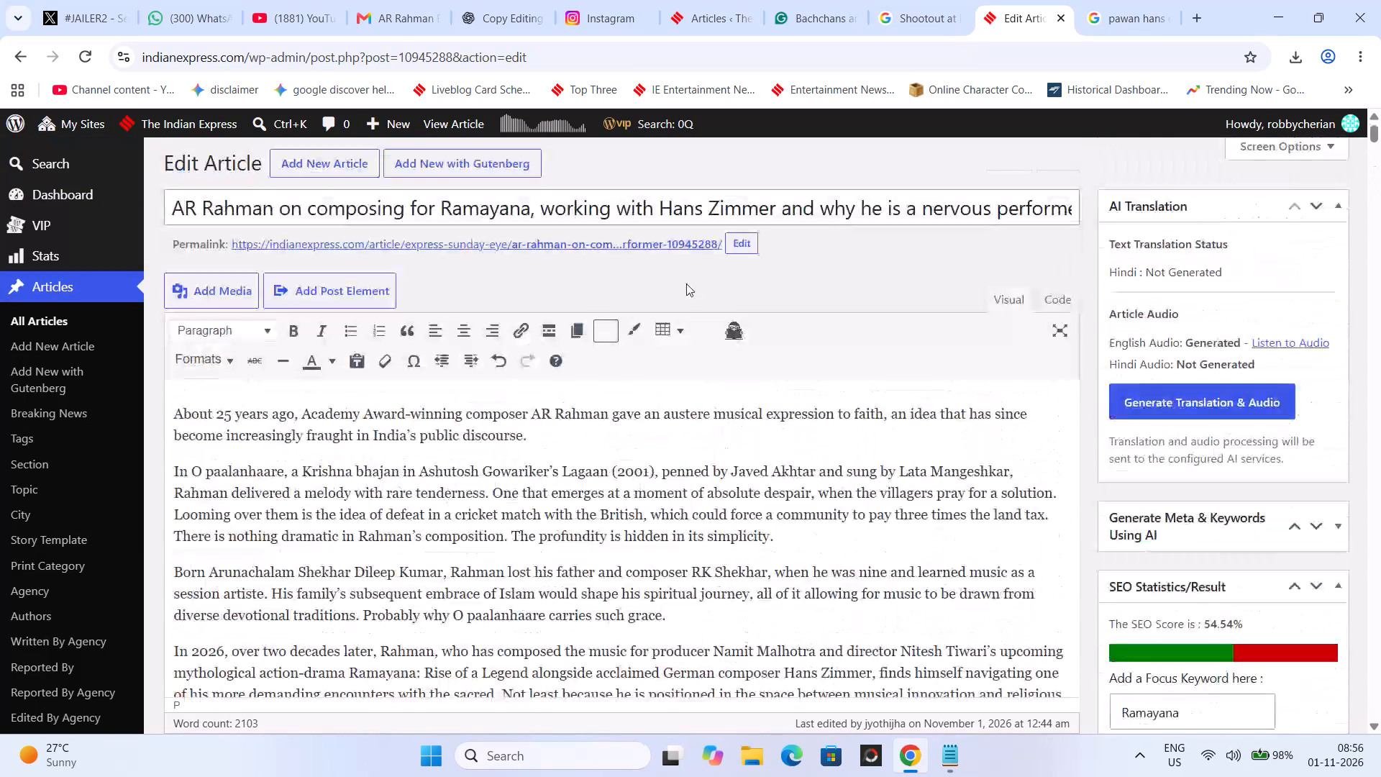
scroll(686, 283, "up", 9)
double_click(1380, 306)
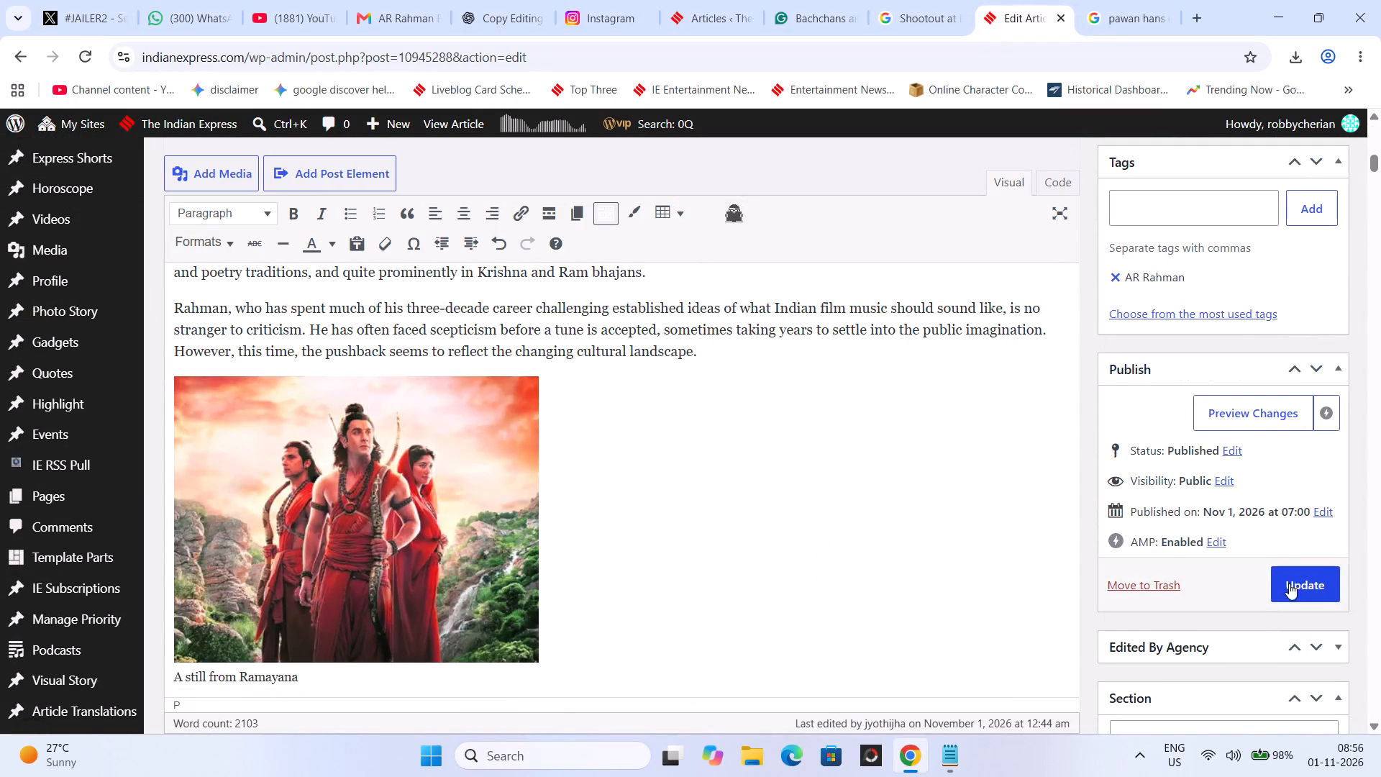
left_click(1289, 583)
Recheck the emailed article from its end back to the opening note for bold-marked changes.
left_click(435, 0)
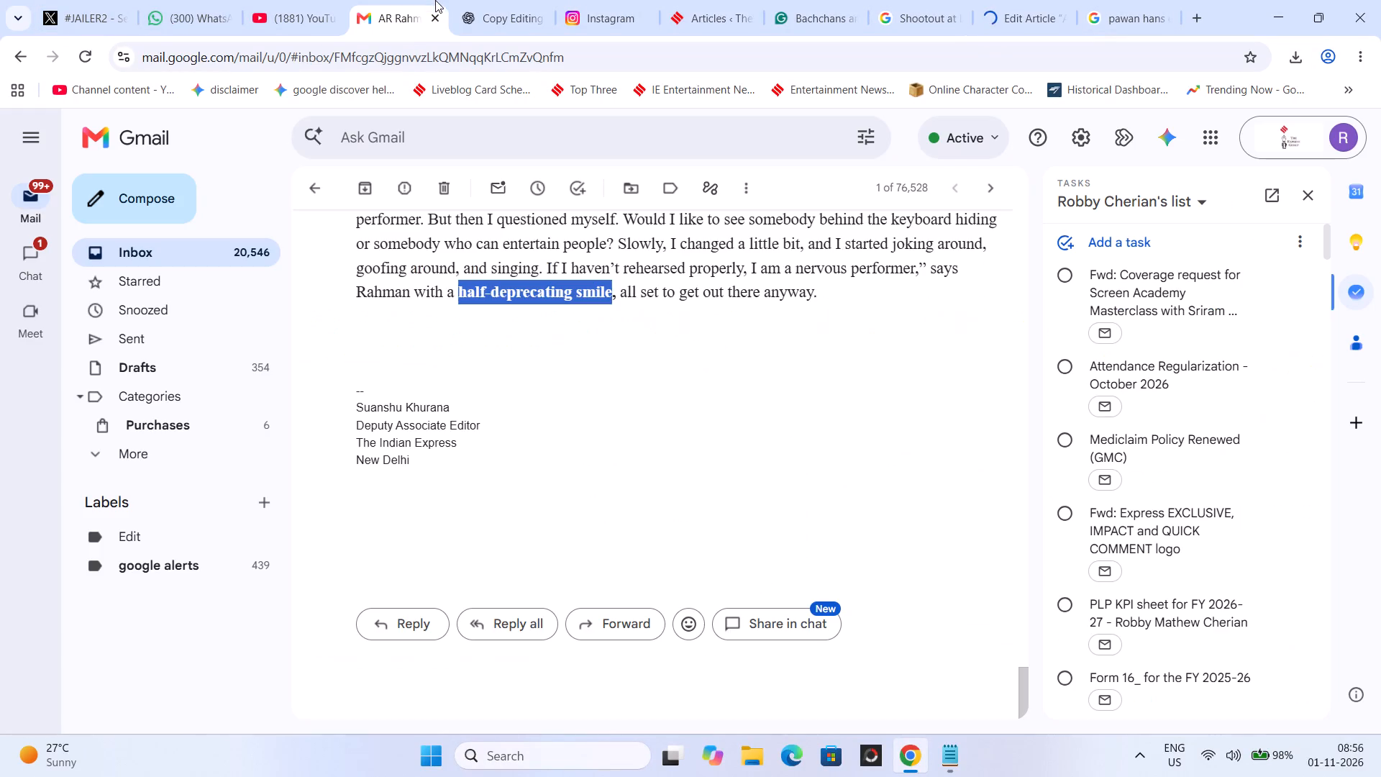
scroll(516, 296, "up", 19)
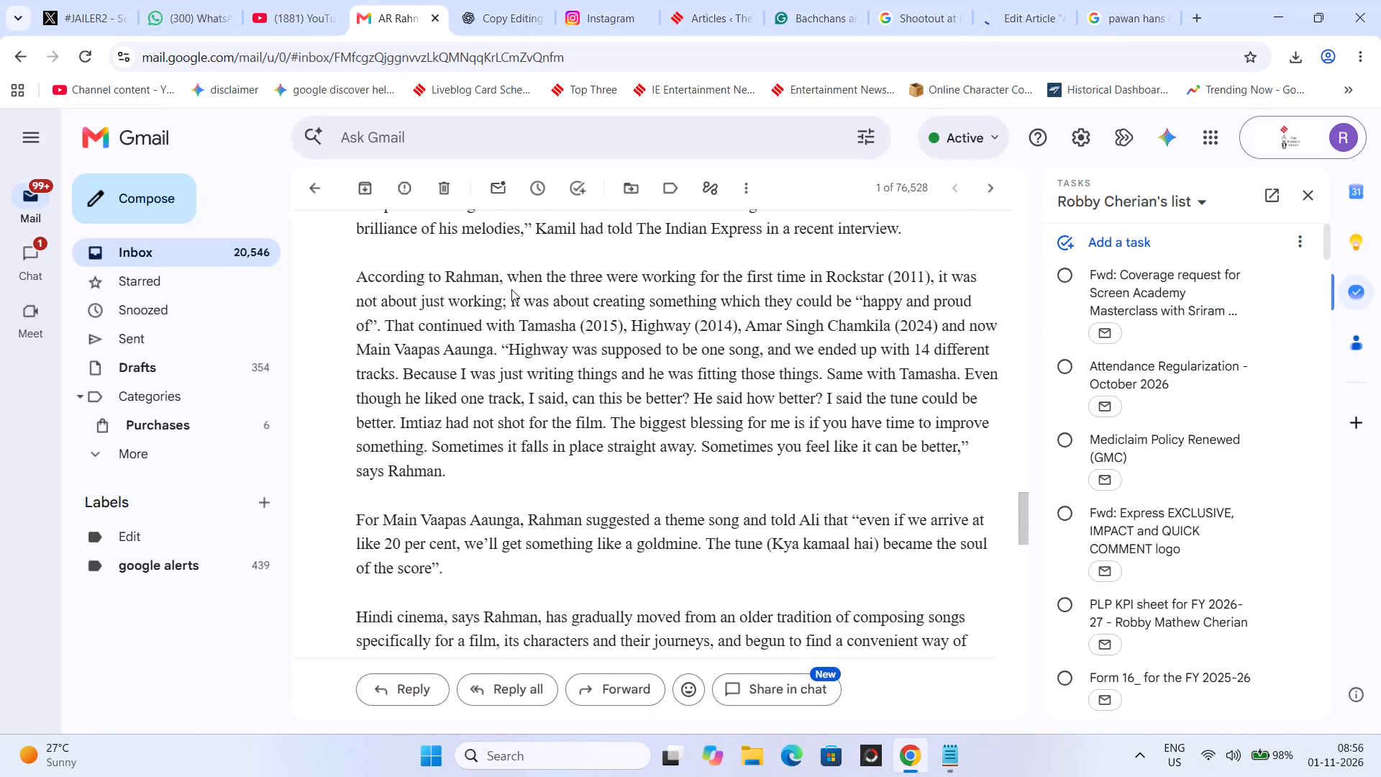
scroll(511, 289, "up", 20)
scroll(511, 289, "up", 1)
scroll(511, 289, "down", 13)
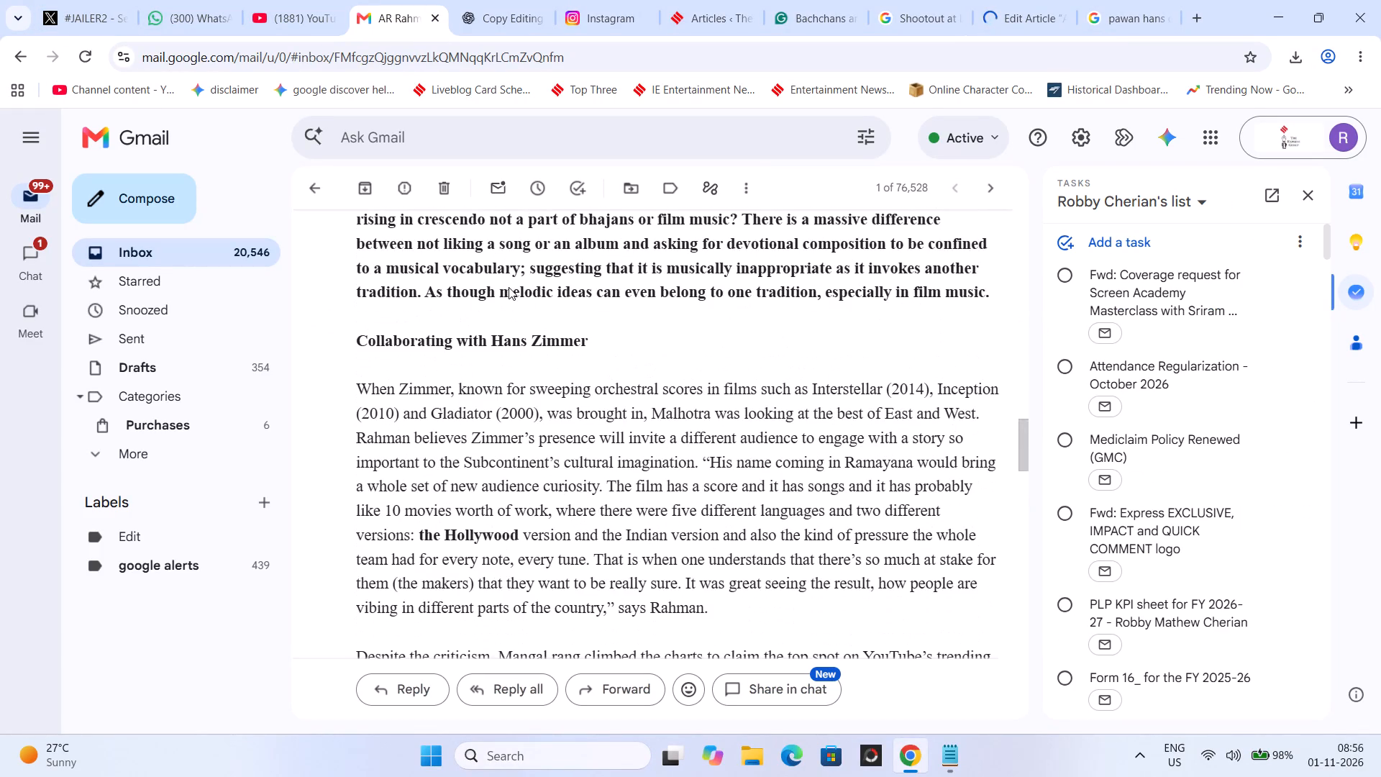
scroll(509, 287, "up", 20)
scroll(509, 287, "up", 5)
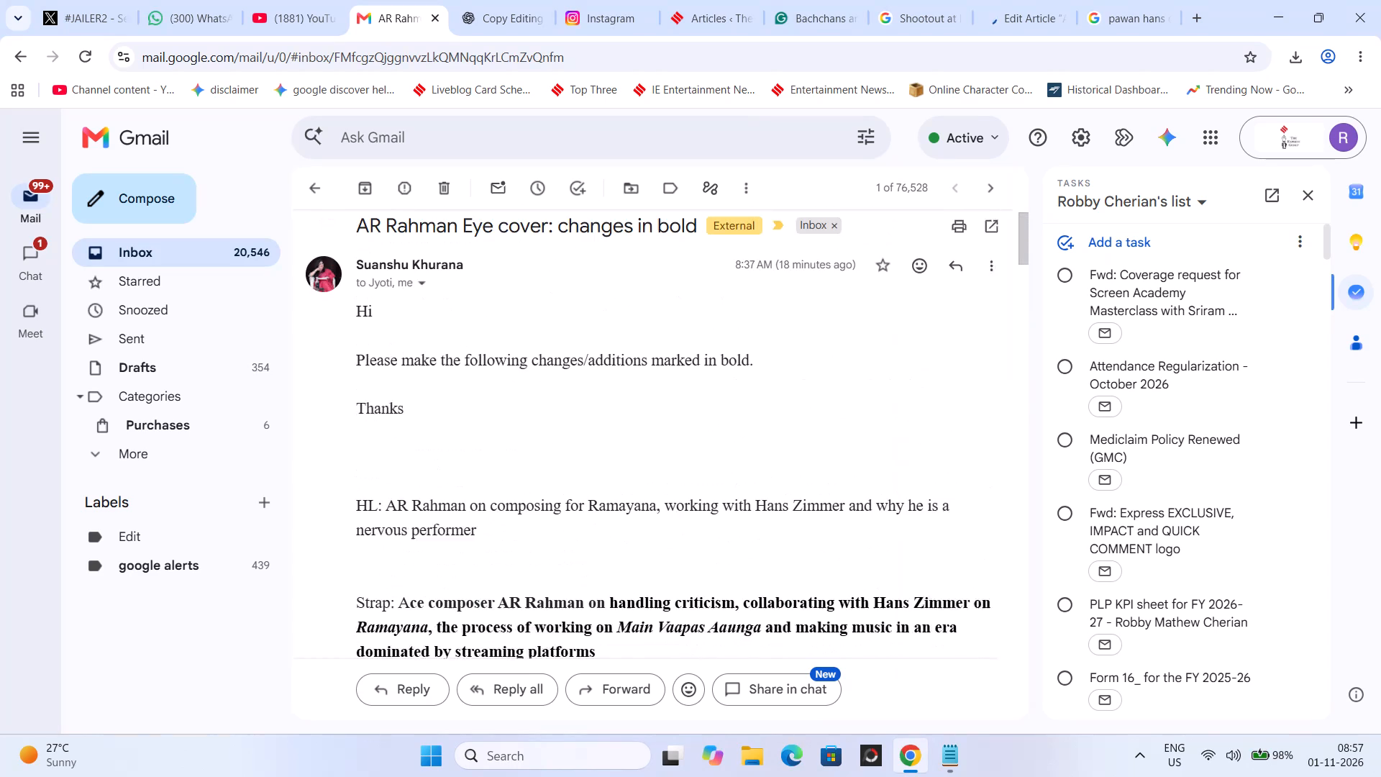